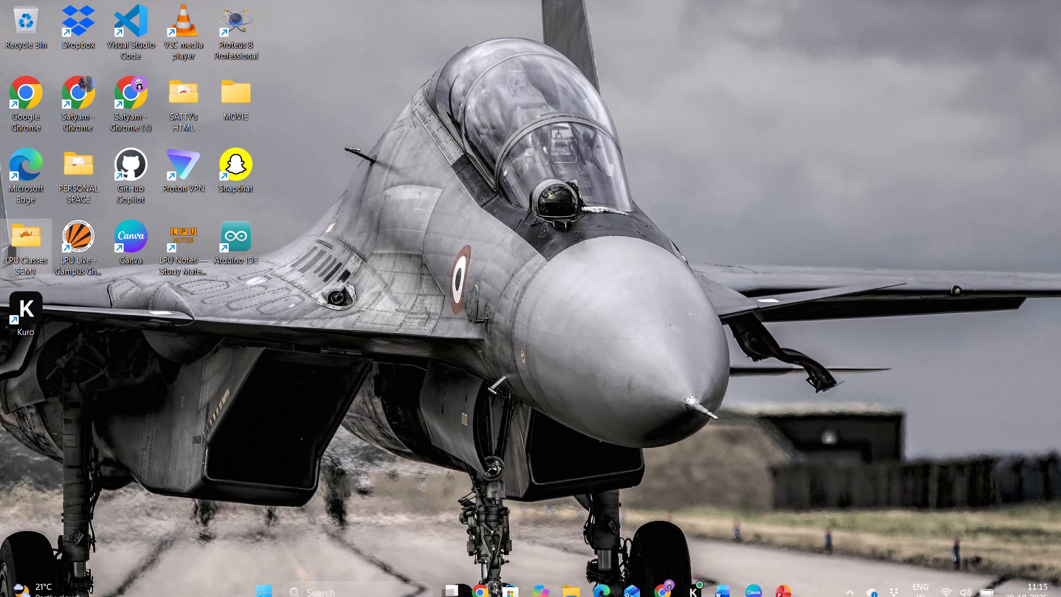
Launch WhatsApp from the installed apps.
click(265, 582)
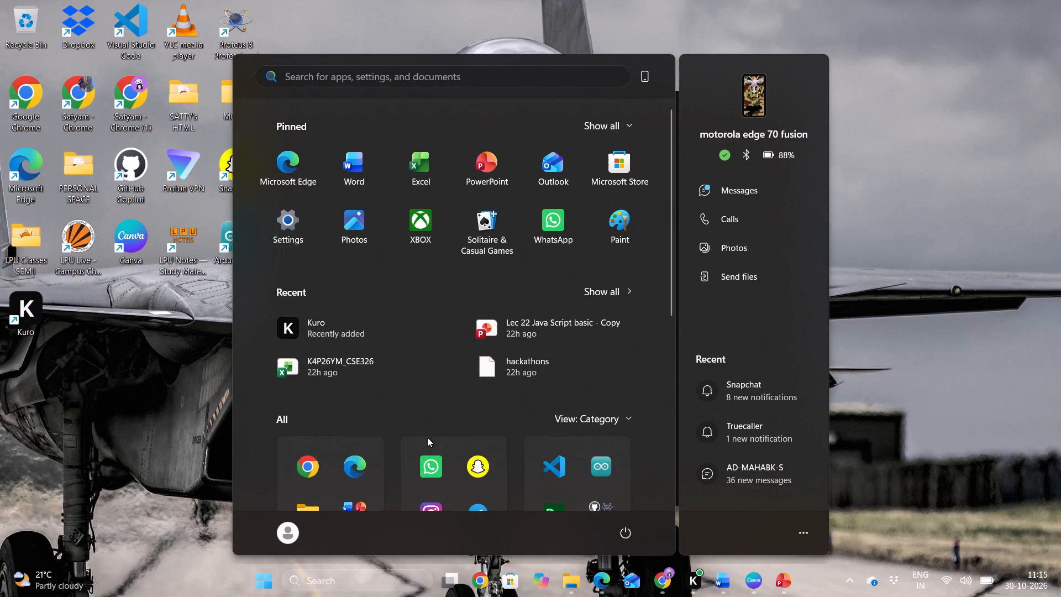
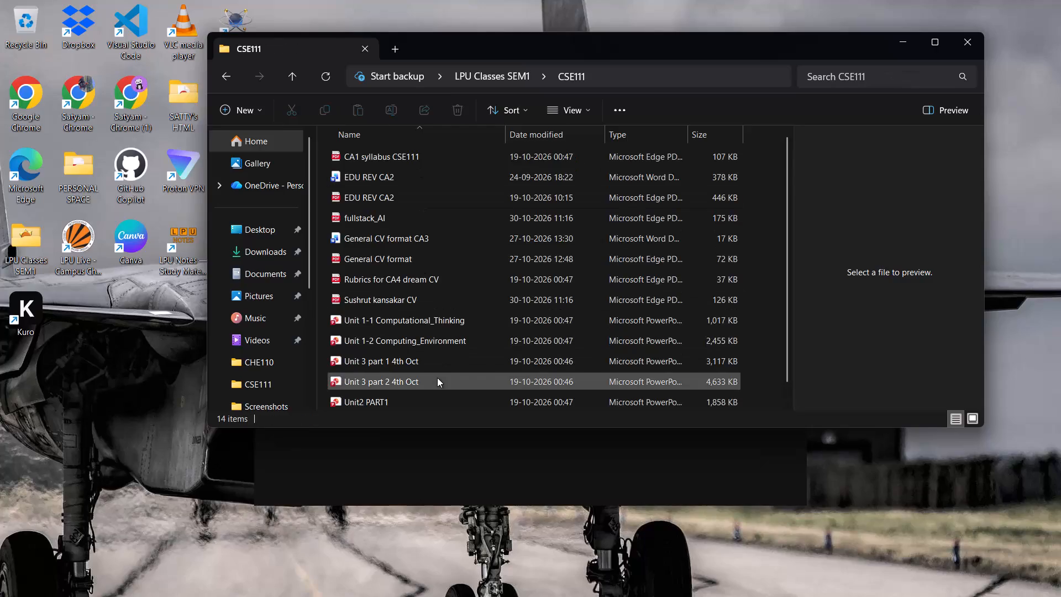
Cut the newly saved personal CV PDF from the CSE111 folder.
scroll(437, 378, right, 1)
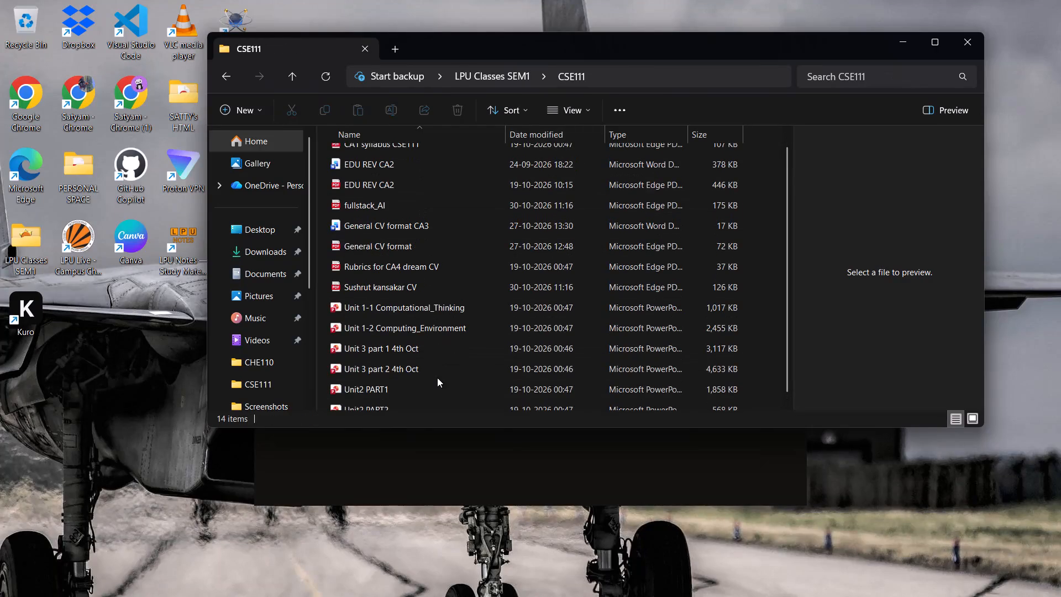
scroll(437, 378, right, 2)
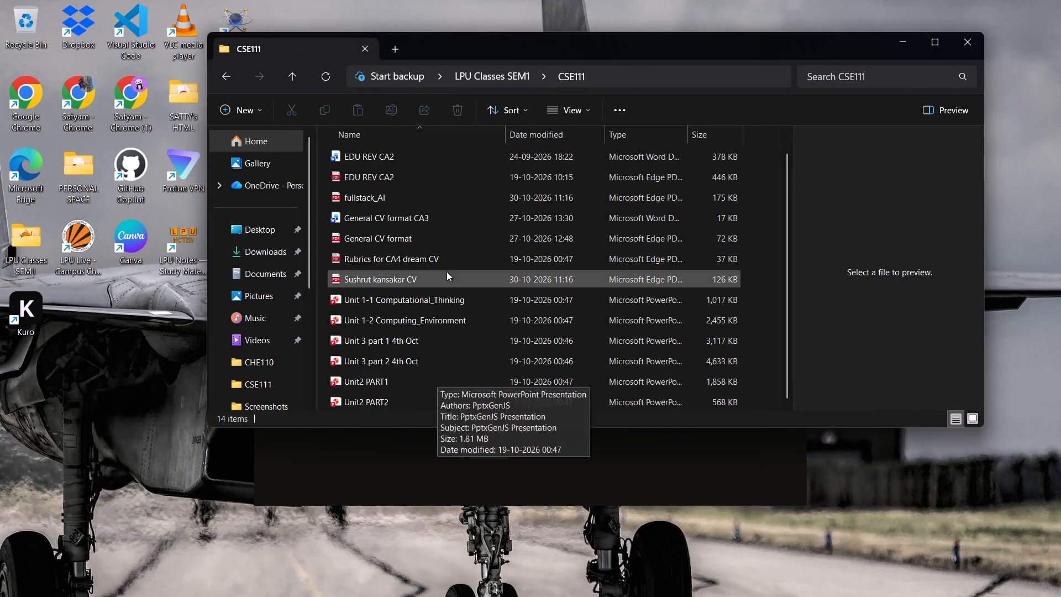
click(438, 277)
right_click(438, 277)
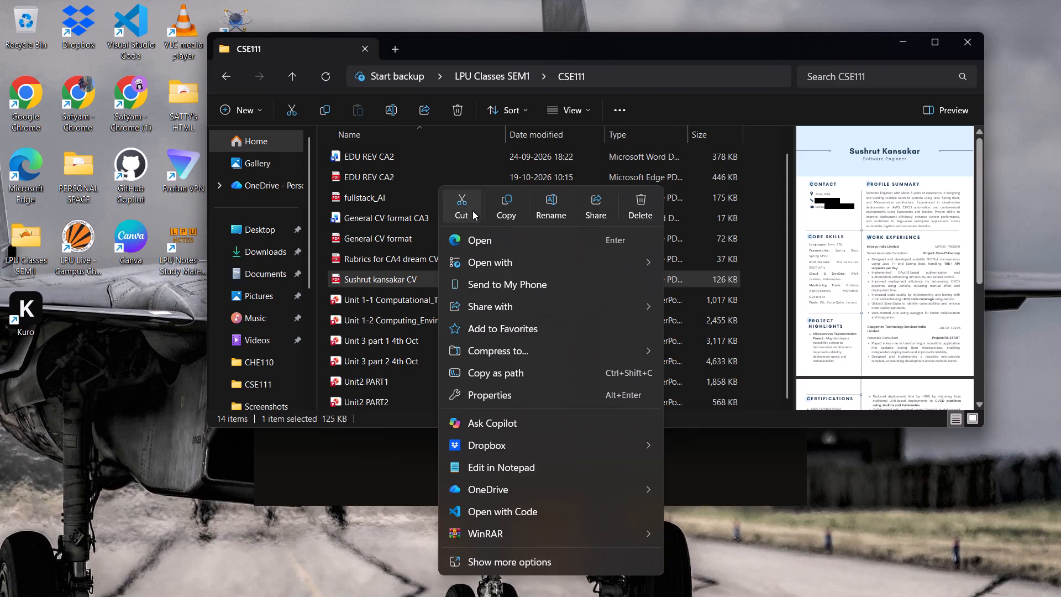
click(472, 211)
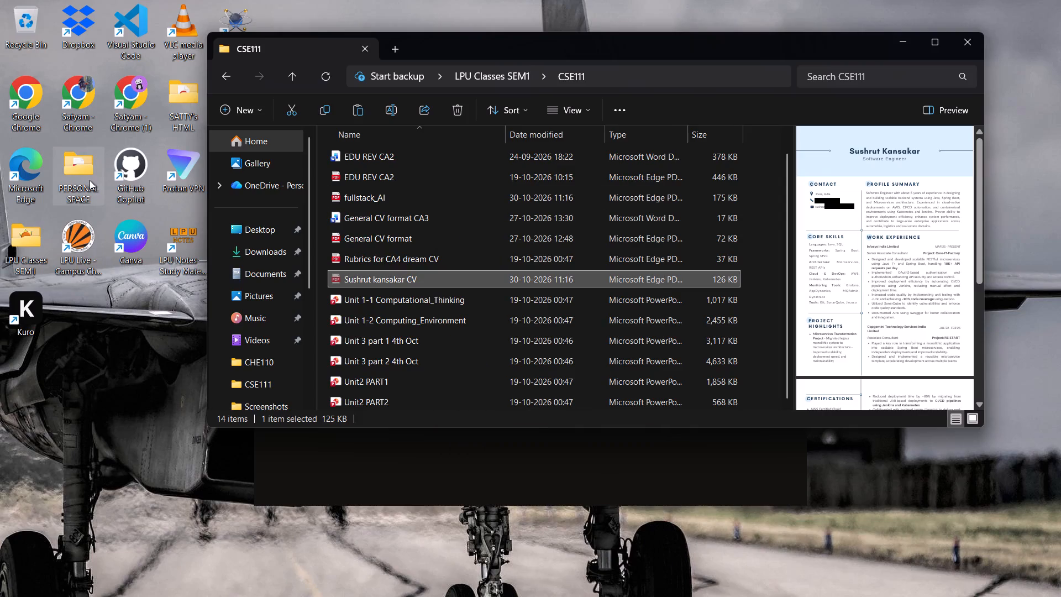
Open the PERSONAL SPACE folder from the desktop as the destination for the cut CV PDF.
double_click(90, 180)
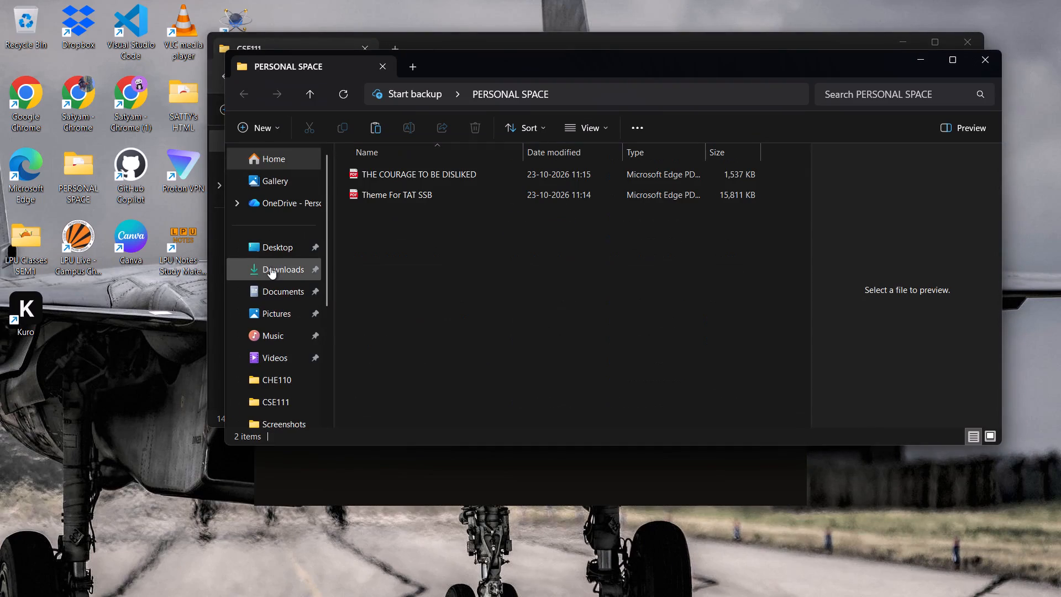
Paste the cut software engineer's CV PDF into the PERSONAL SPACE folder.
key(ctrl+v)
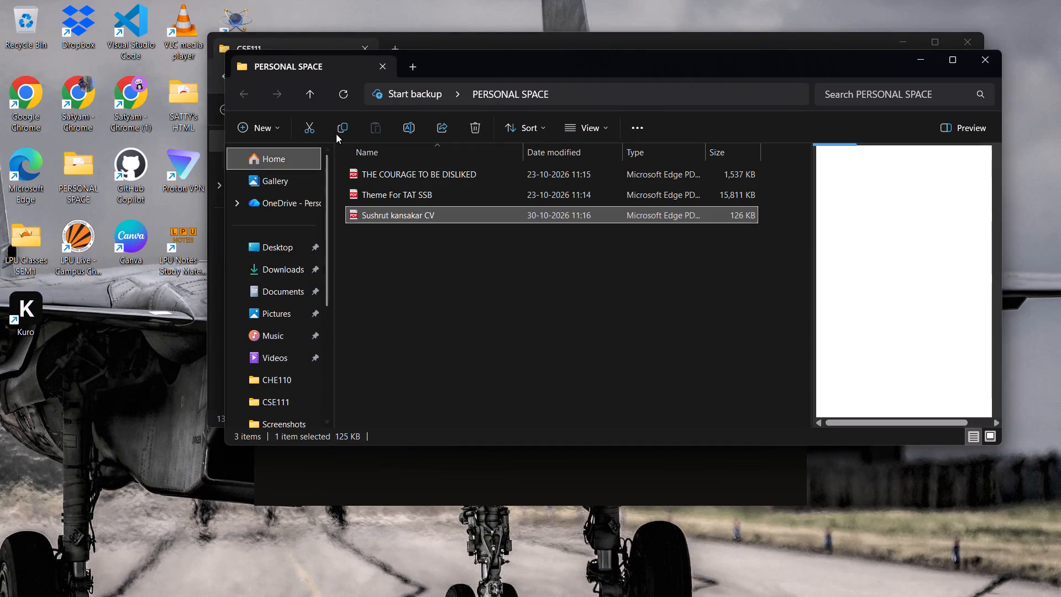
Move the fullstack_AI PDF from the CSE111 folder into the PERSONAL SPACE folder.
drag(687, 65, 626, 307)
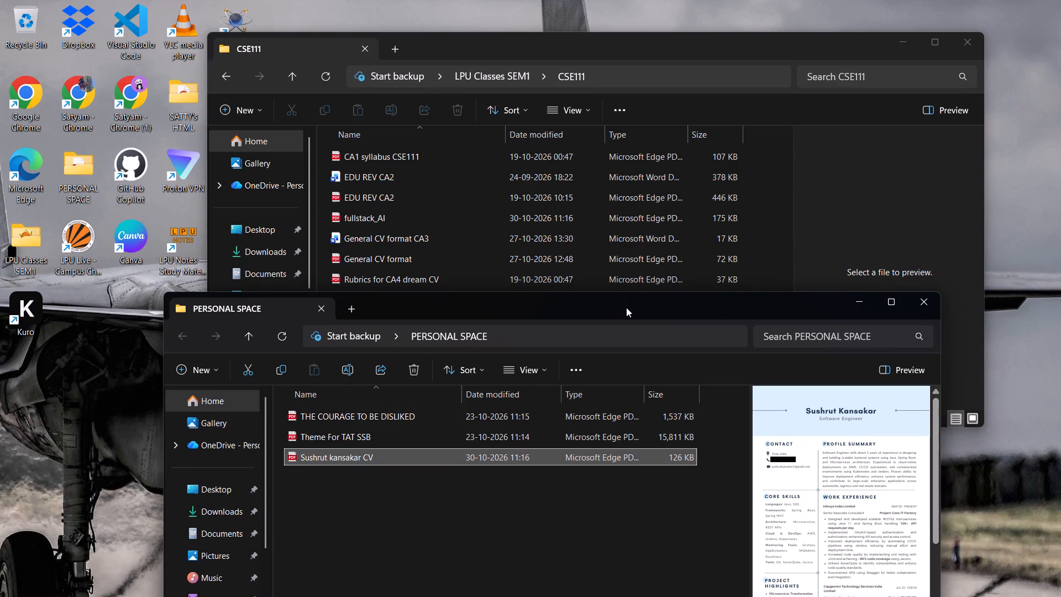
click(518, 220)
right_click(518, 220)
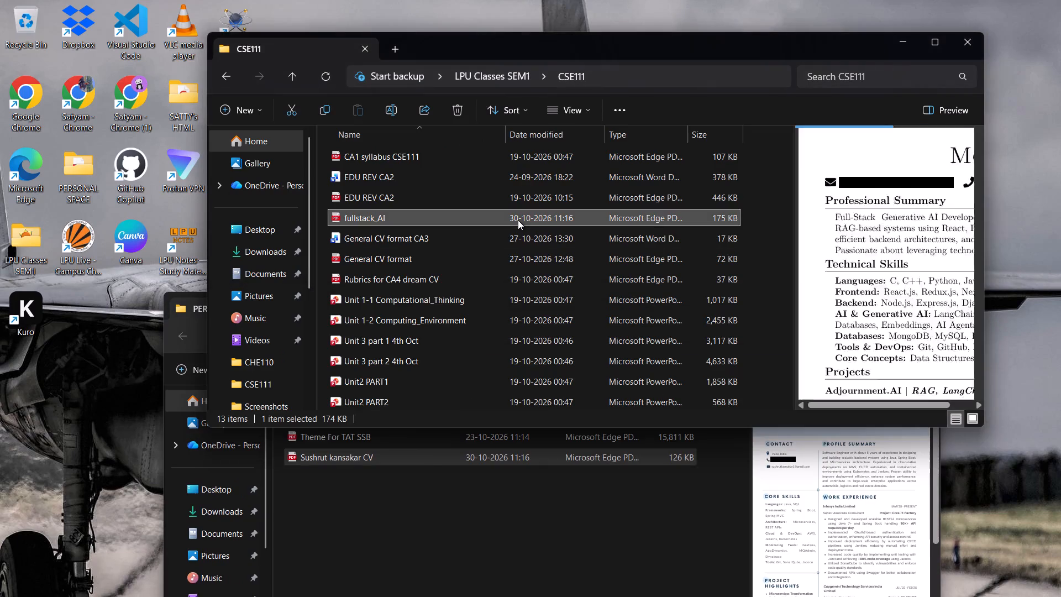
click(550, 210)
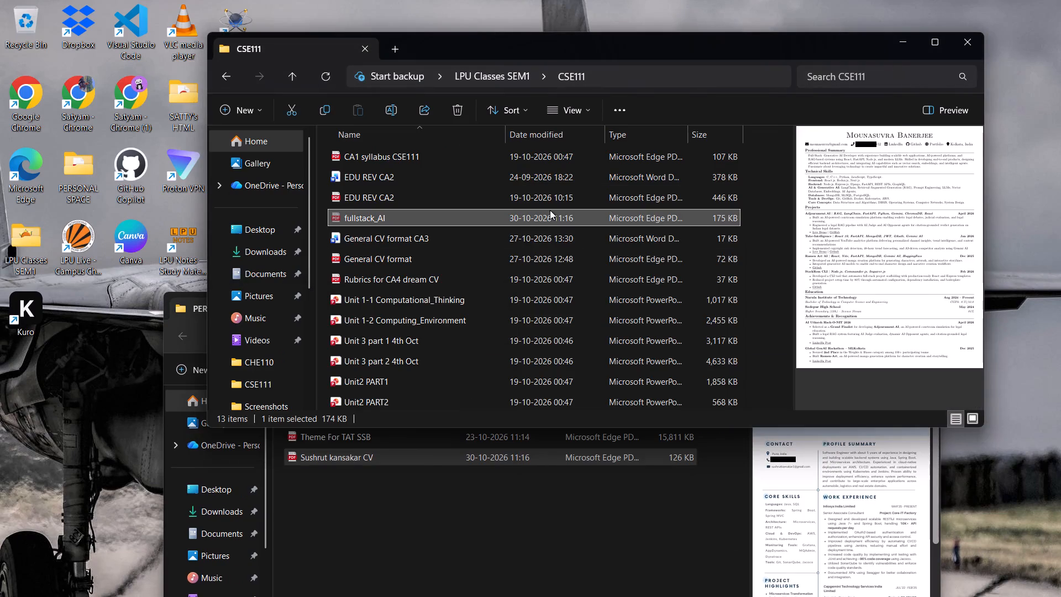
click(456, 478)
right_click(456, 478)
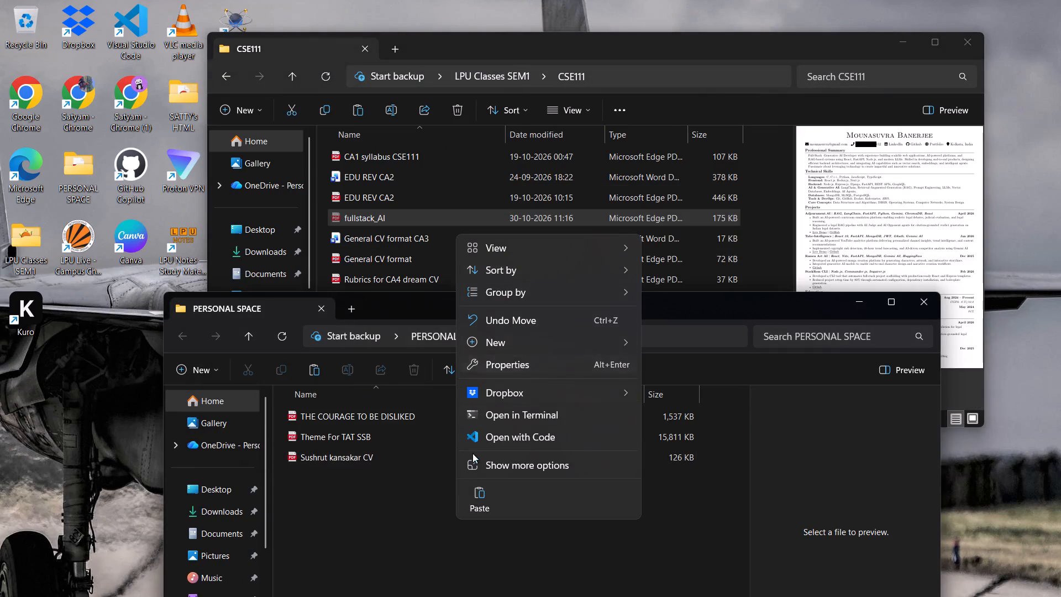
click(387, 499)
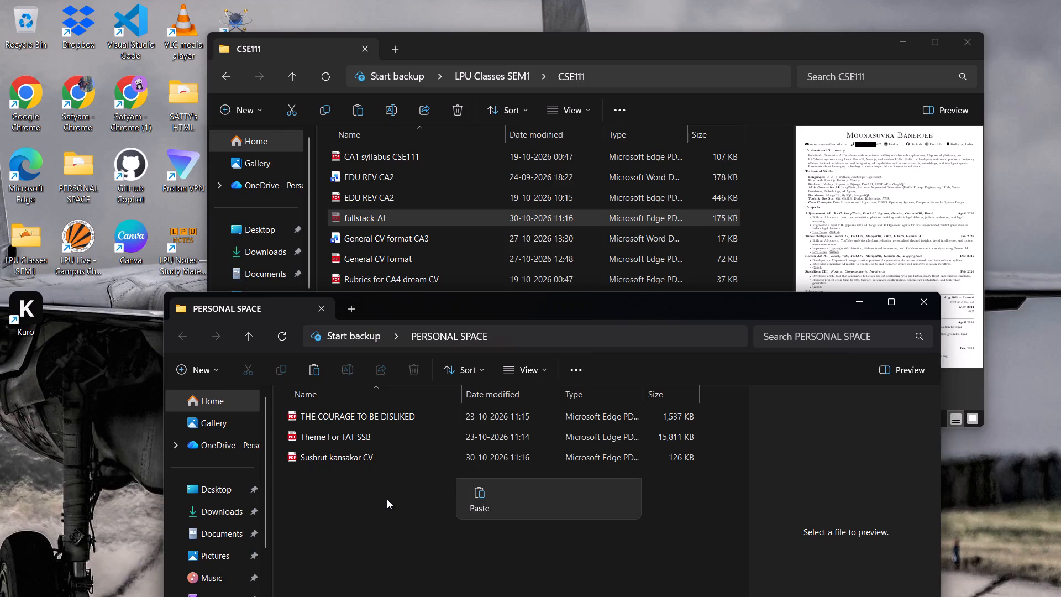
key(ctrl+v)
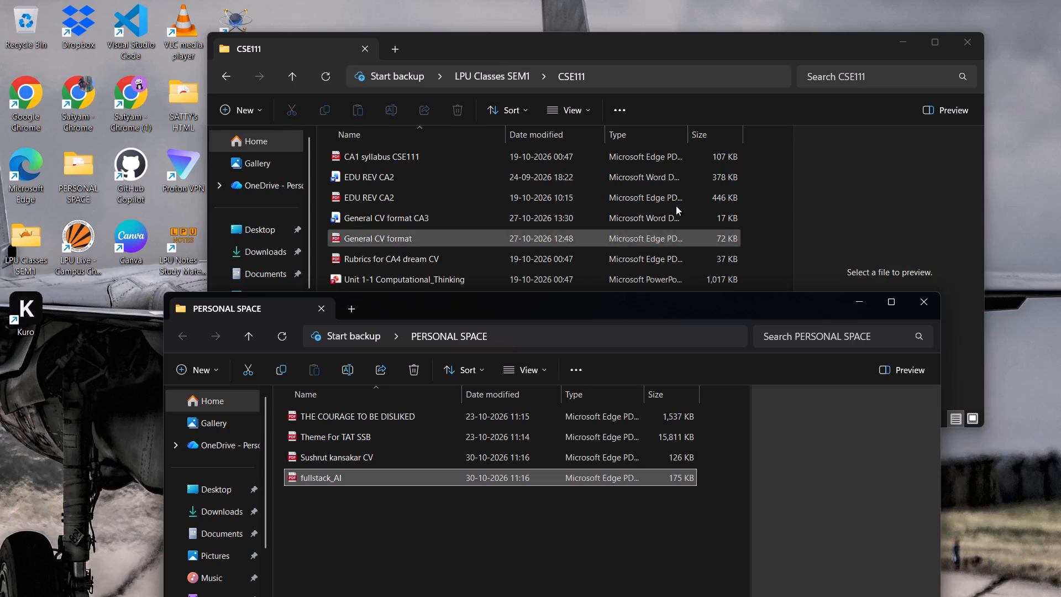
Close the CSE111 folder window and bring the PERSONAL SPACE window fully into view.
click(969, 41)
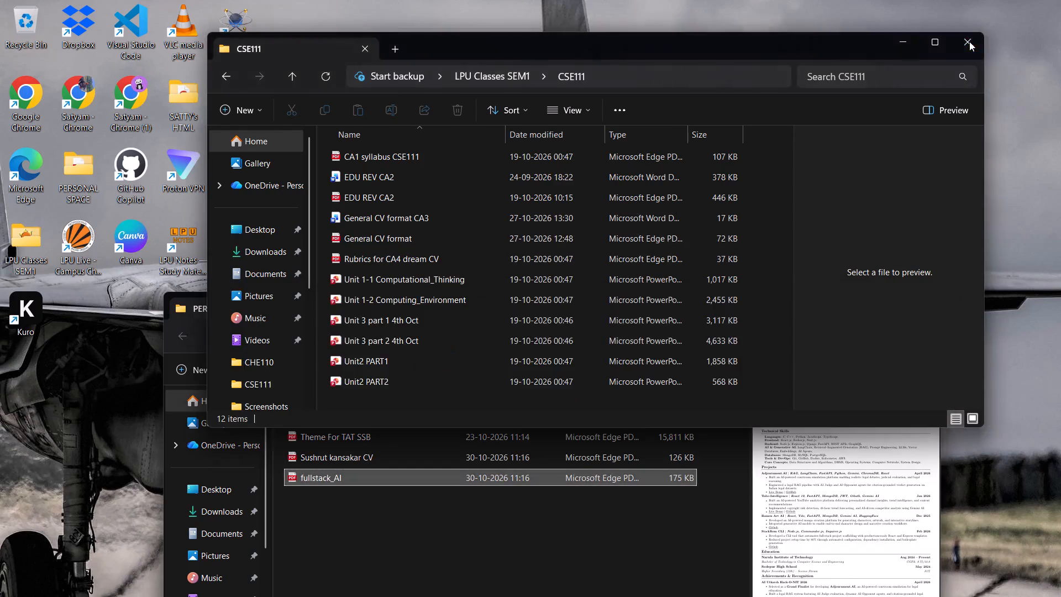
drag(778, 298, 825, 87)
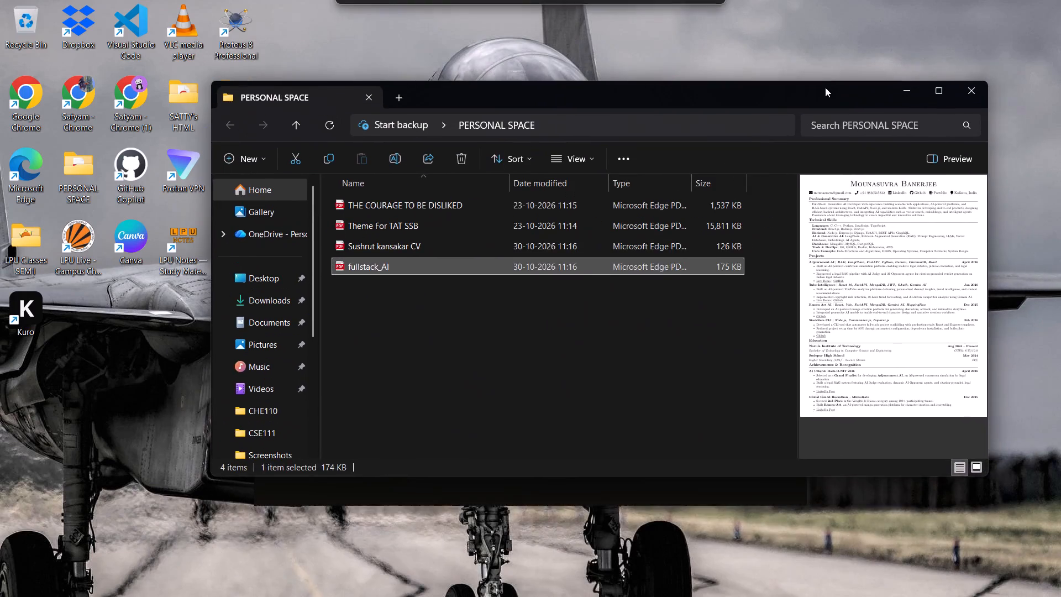
Open the fullstack_AI PDF and examine its summary, technical skills, projects, education and achievements sections.
double_click(646, 270)
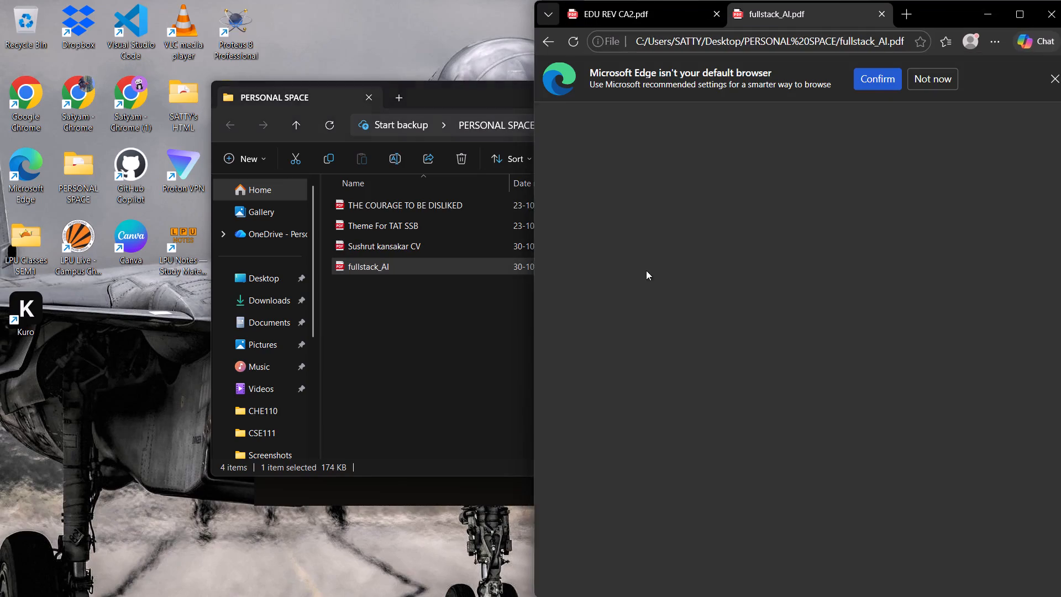
scroll(646, 270, left, 1)
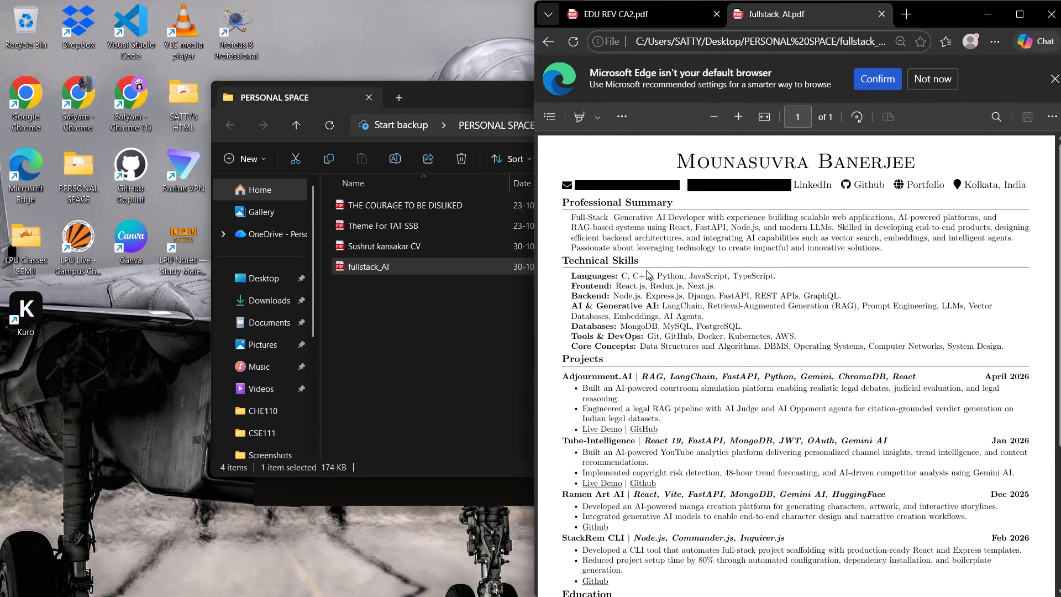
scroll(646, 270, left, 1)
scroll(646, 270, down, 2)
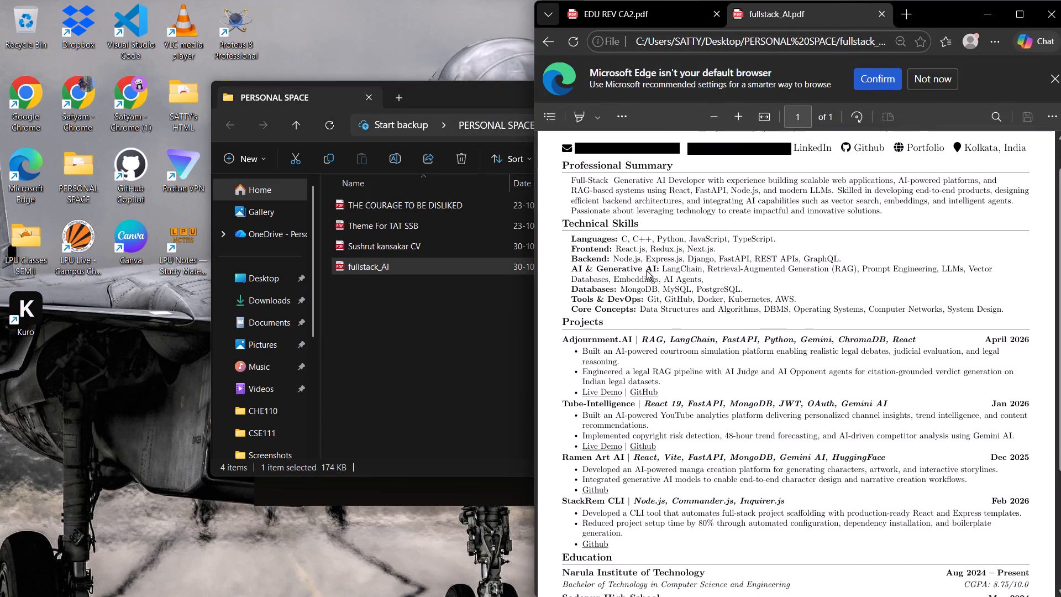
scroll(646, 270, down, 2)
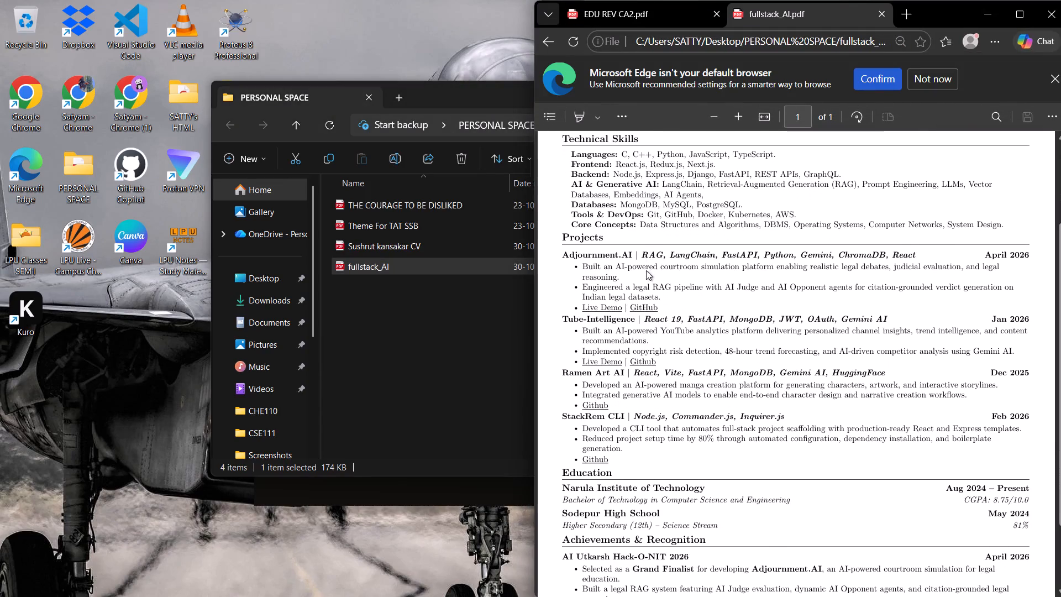
scroll(646, 270, down, 3)
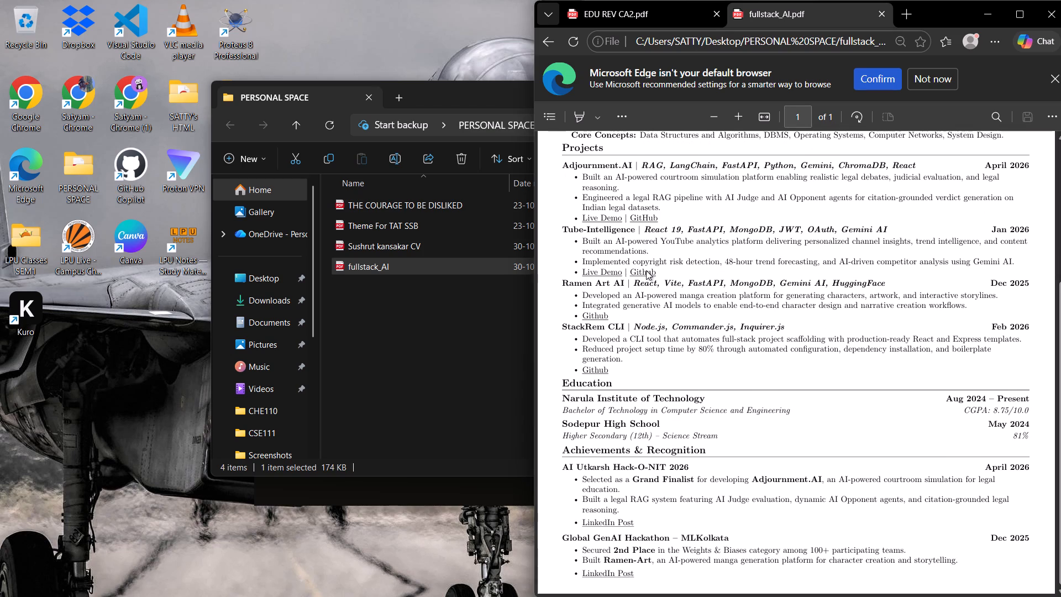
scroll(646, 270, up, 1)
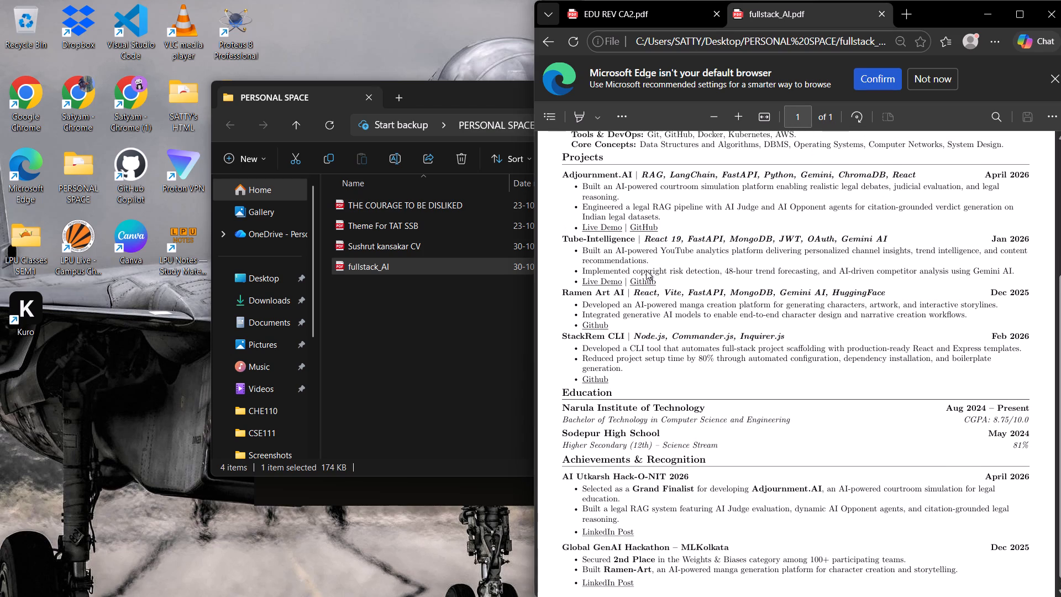
scroll(646, 270, up, 5)
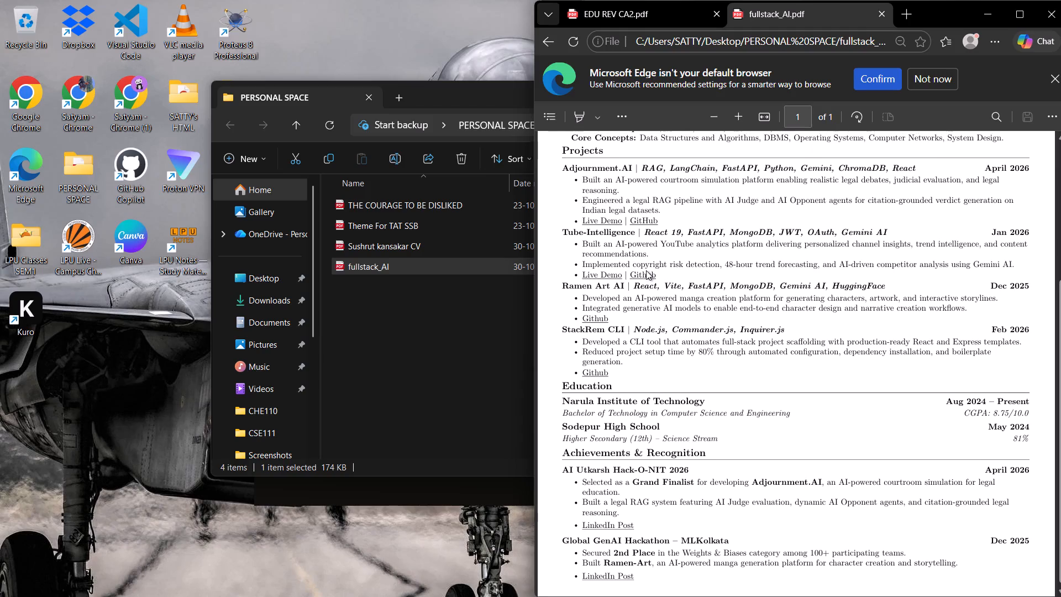
scroll(646, 270, up, 2)
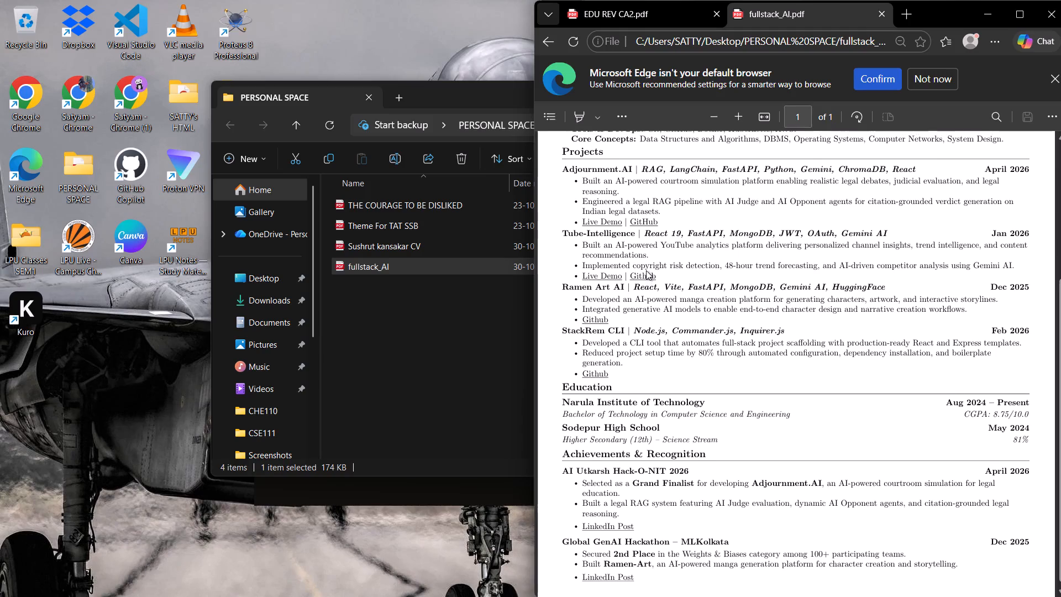
scroll(646, 270, up, 1)
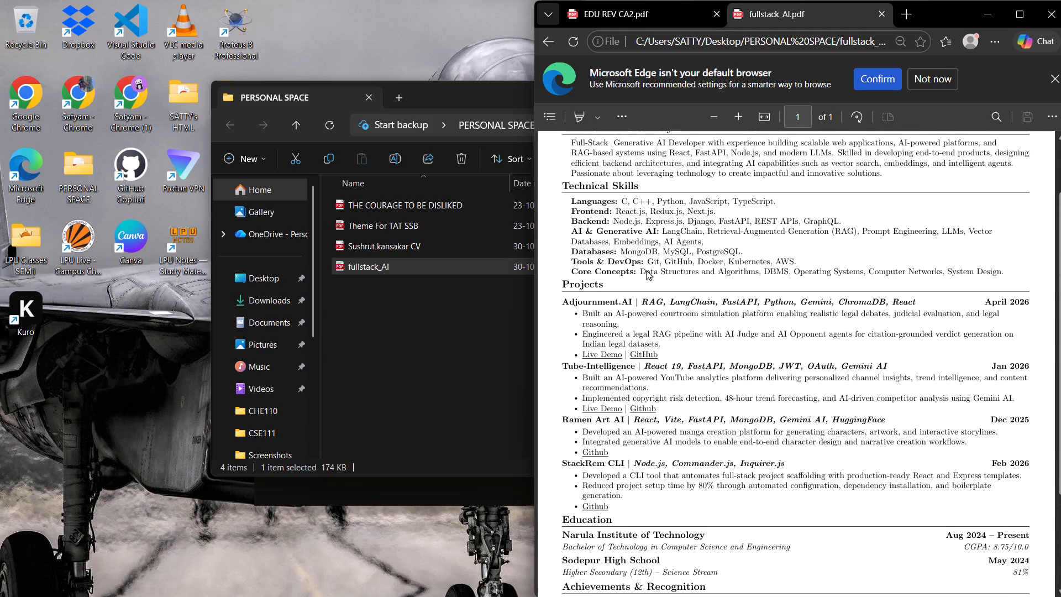
scroll(646, 270, up, 2)
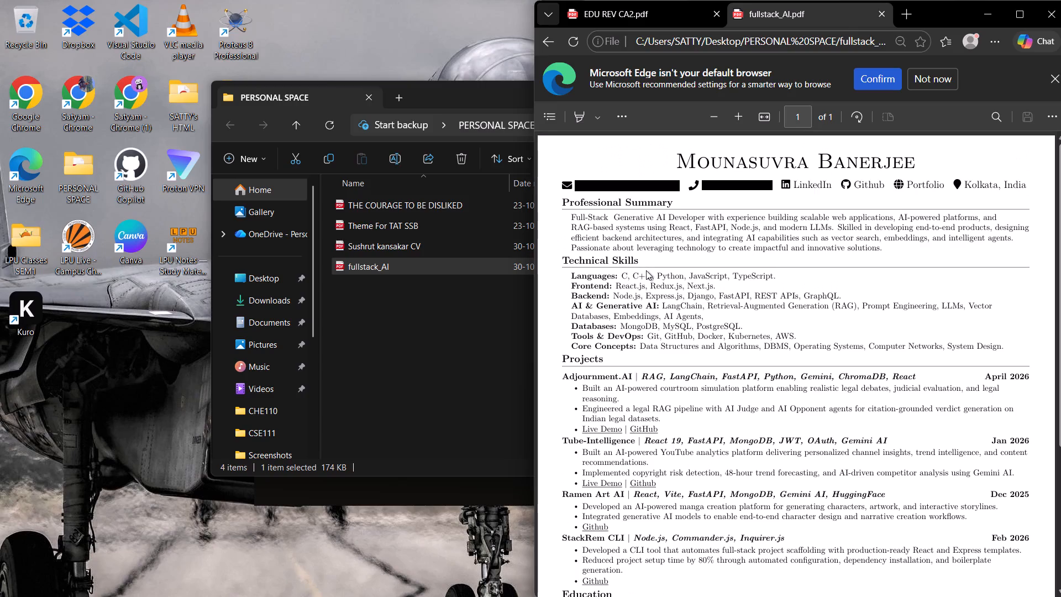
scroll(646, 270, up, 1)
scroll(756, 307, down, 5)
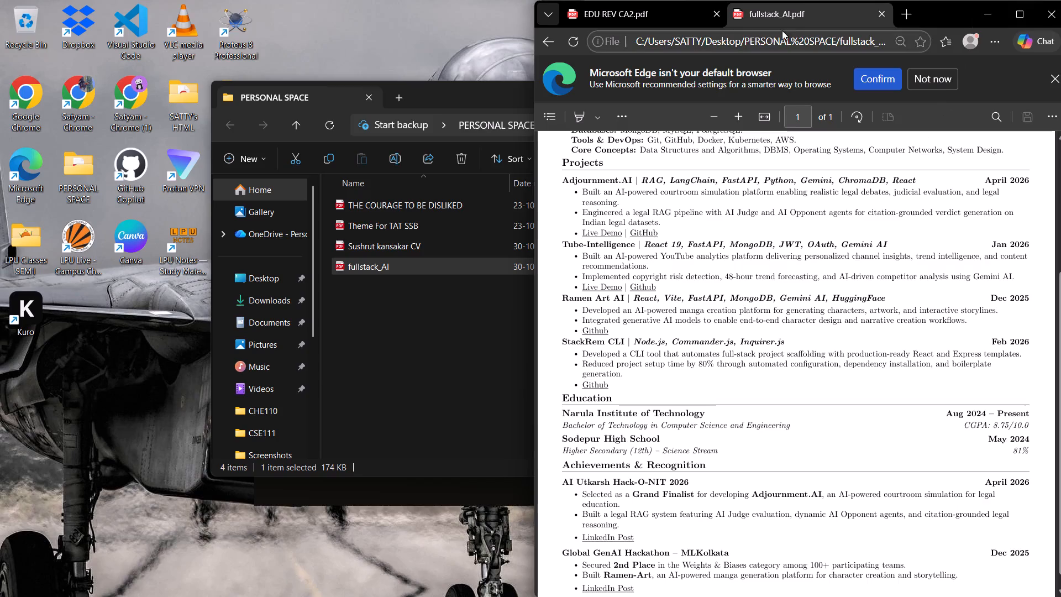
Open the software engineer's CV PDF from PERSONAL SPACE and examine its skills, work experience, certifications and education across both pages.
drag(628, 2, 626, 20)
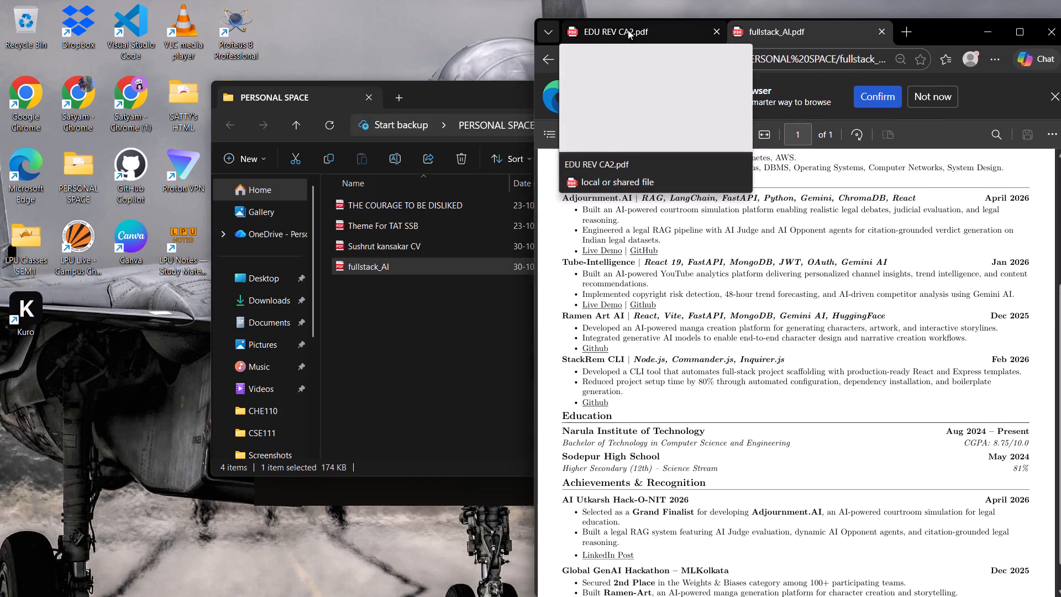
double_click(400, 239)
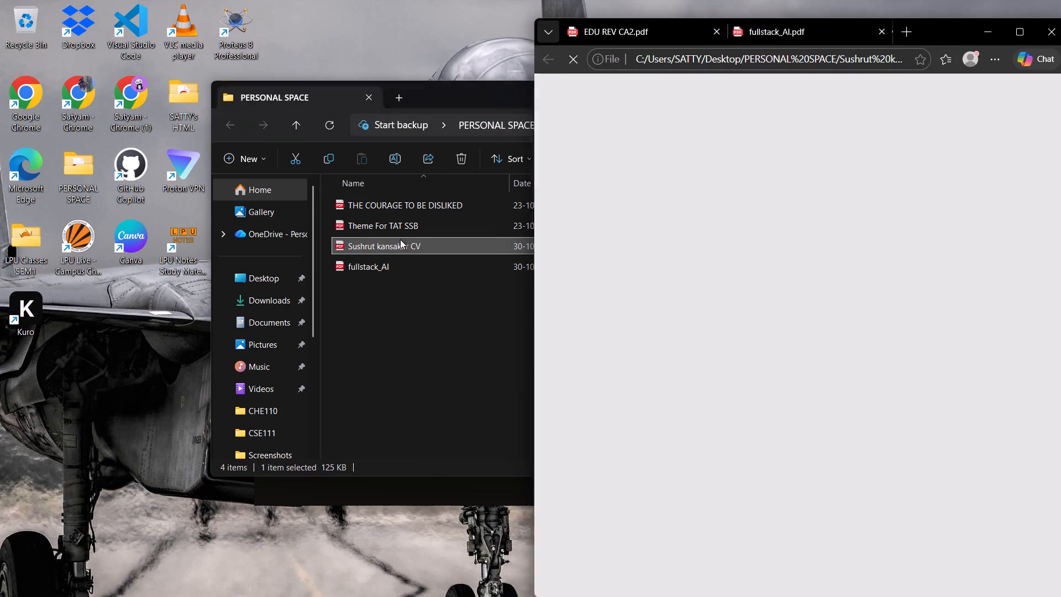
scroll(818, 418, down, 1)
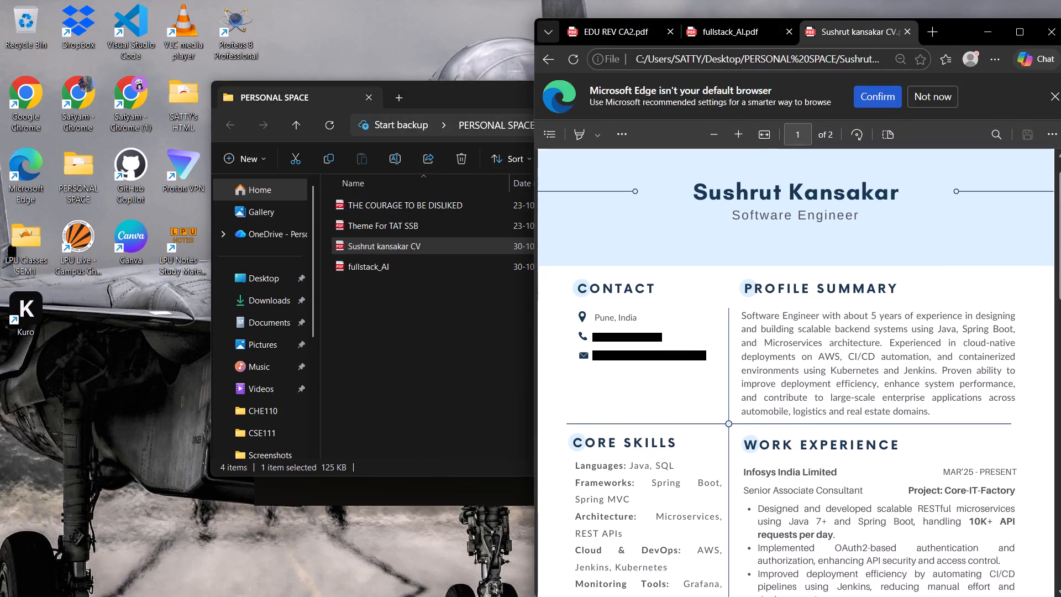
scroll(818, 418, down, 3)
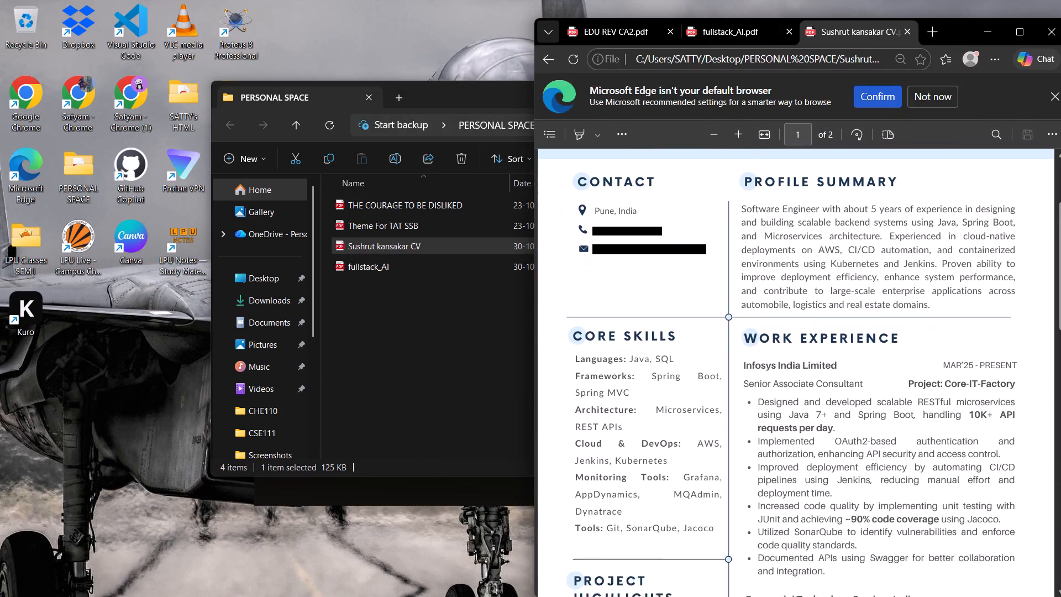
scroll(818, 418, down, 2)
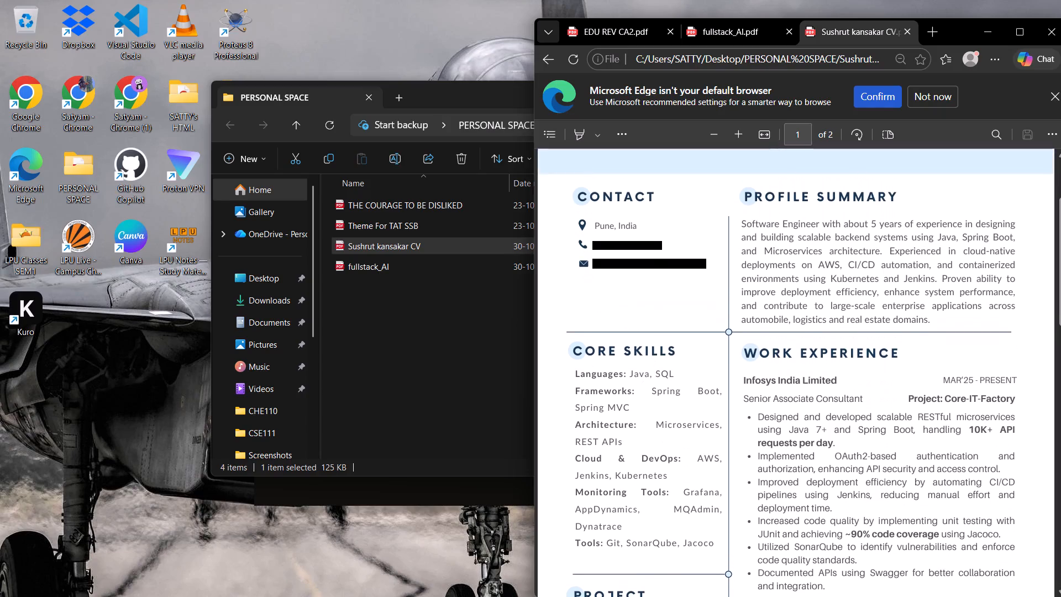
scroll(818, 418, down, 3)
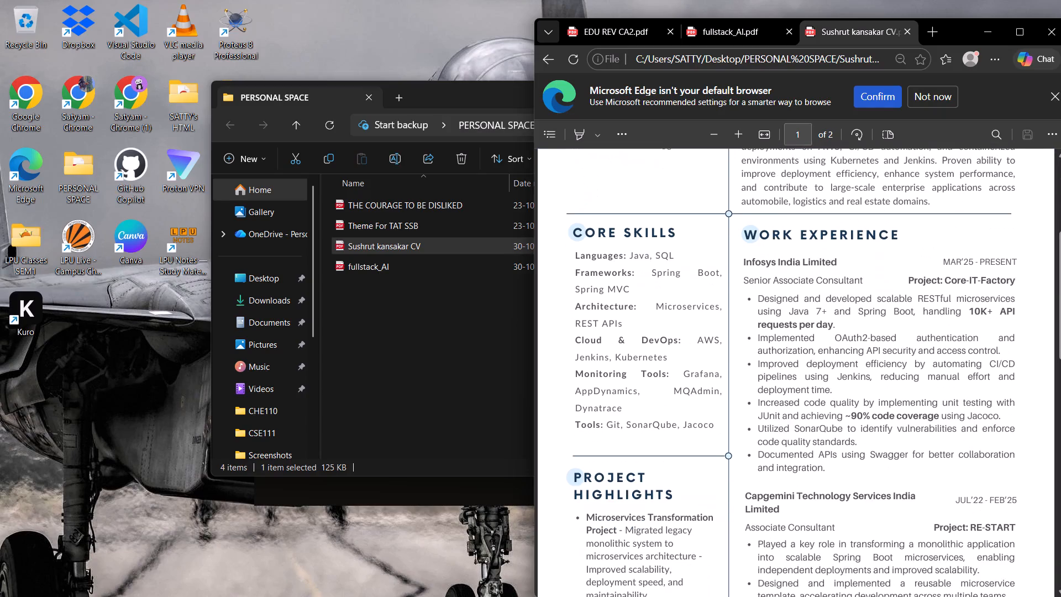
scroll(818, 418, down, 1)
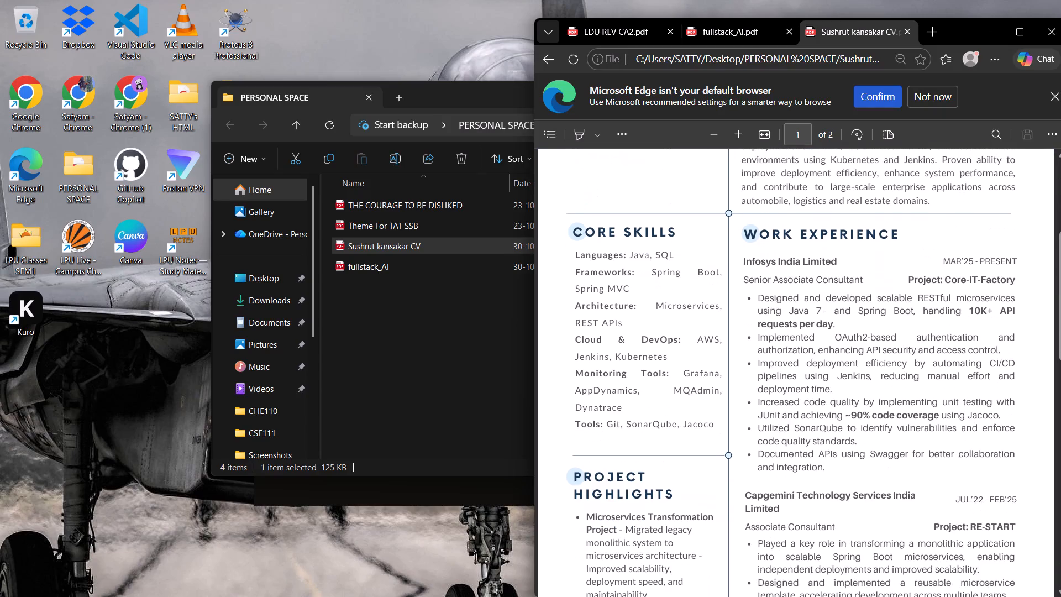
scroll(818, 418, down, 2)
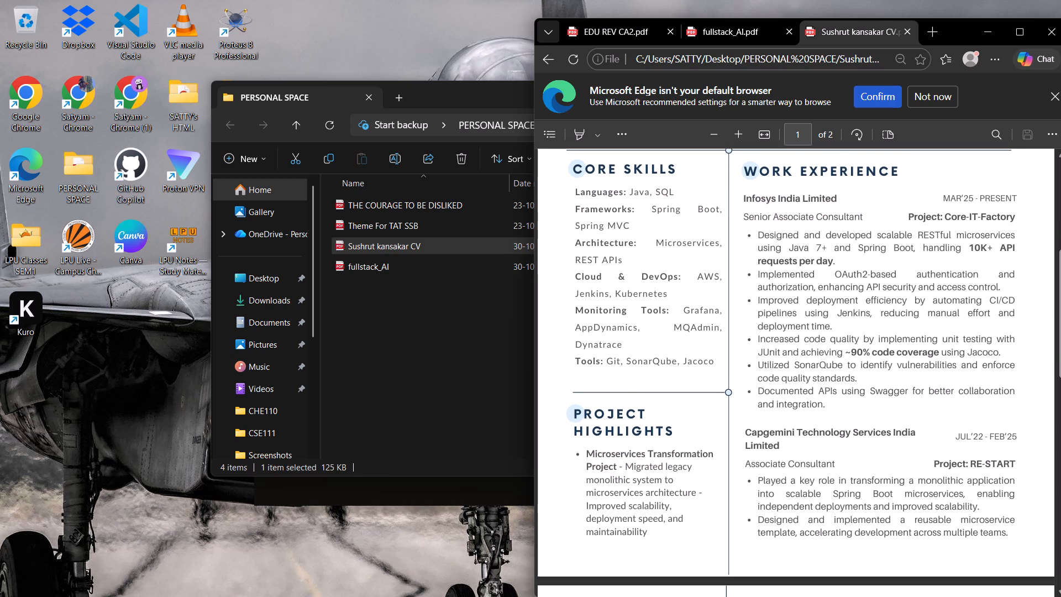
scroll(814, 411, down, 3)
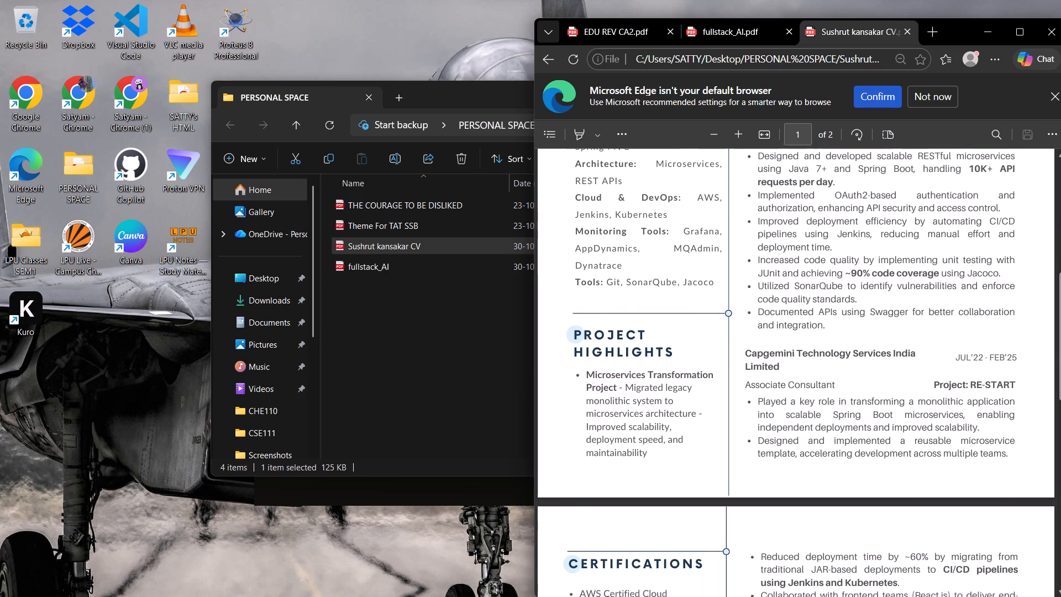
scroll(814, 411, down, 6)
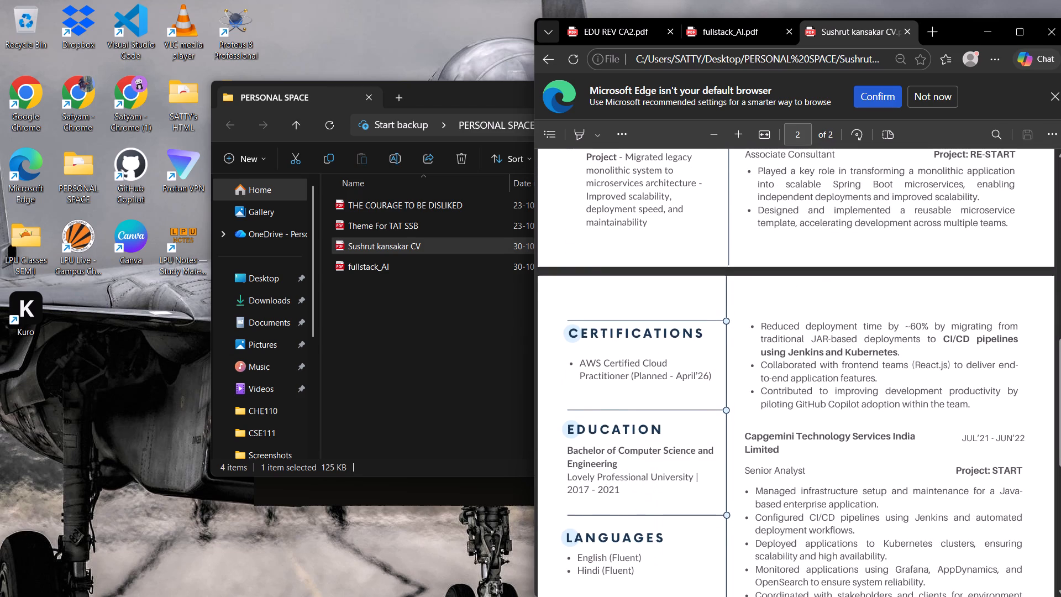
scroll(814, 411, down, 2)
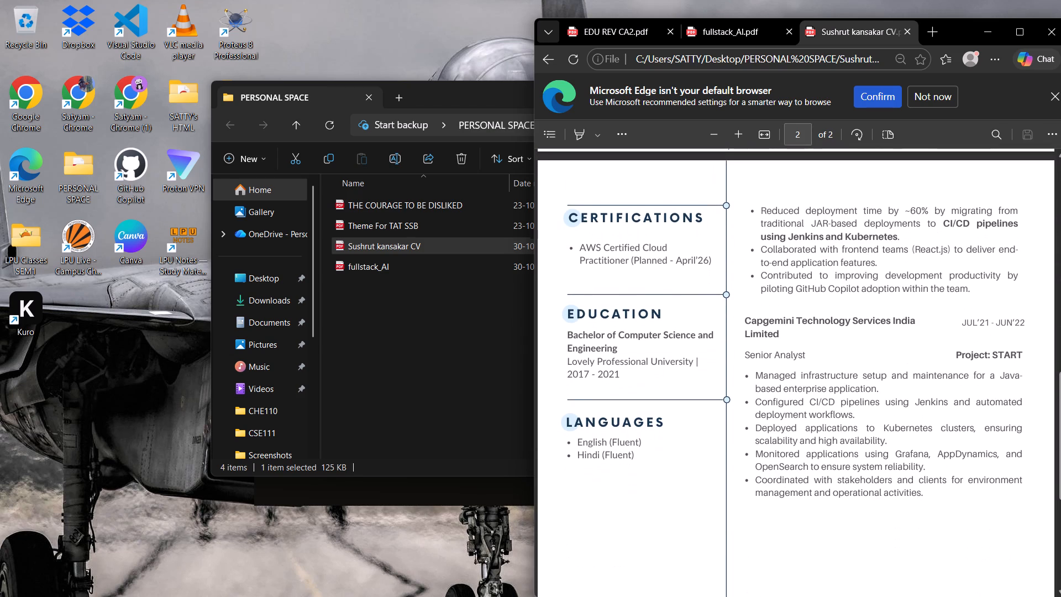
scroll(814, 411, down, 1)
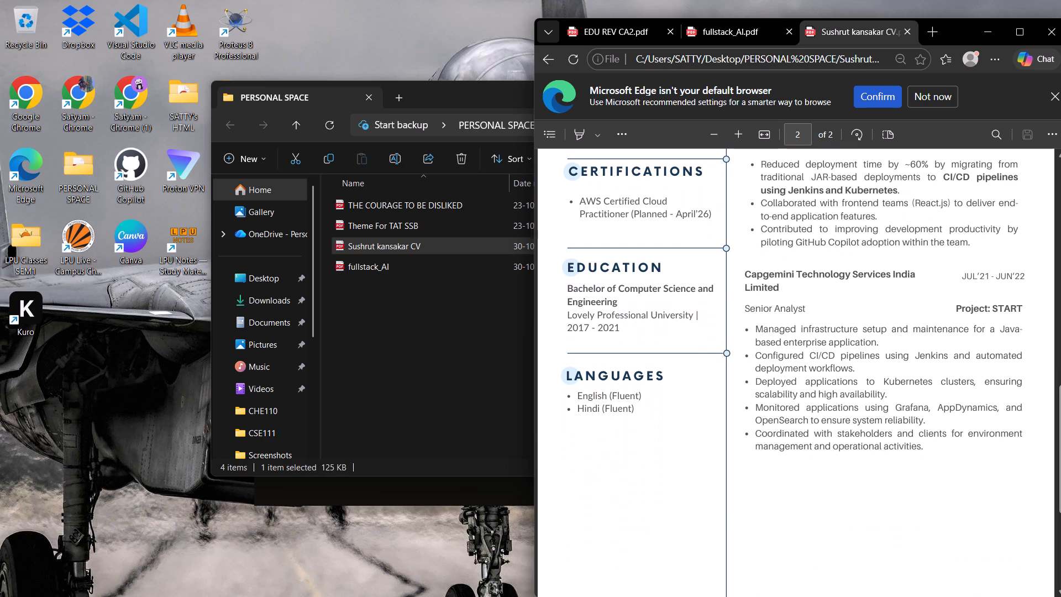
scroll(814, 411, down, 1)
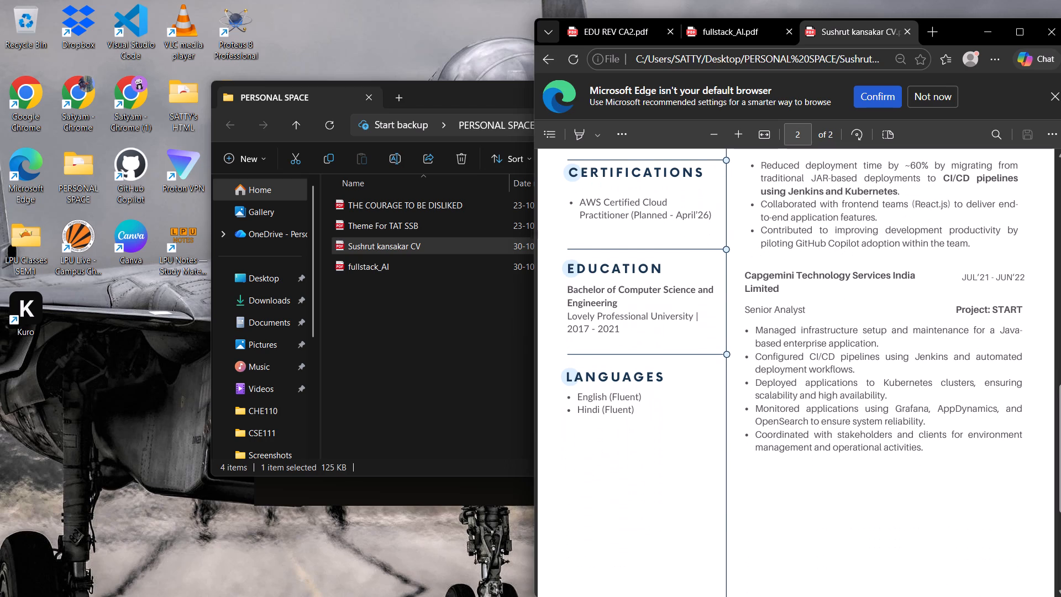
scroll(814, 411, up, 1)
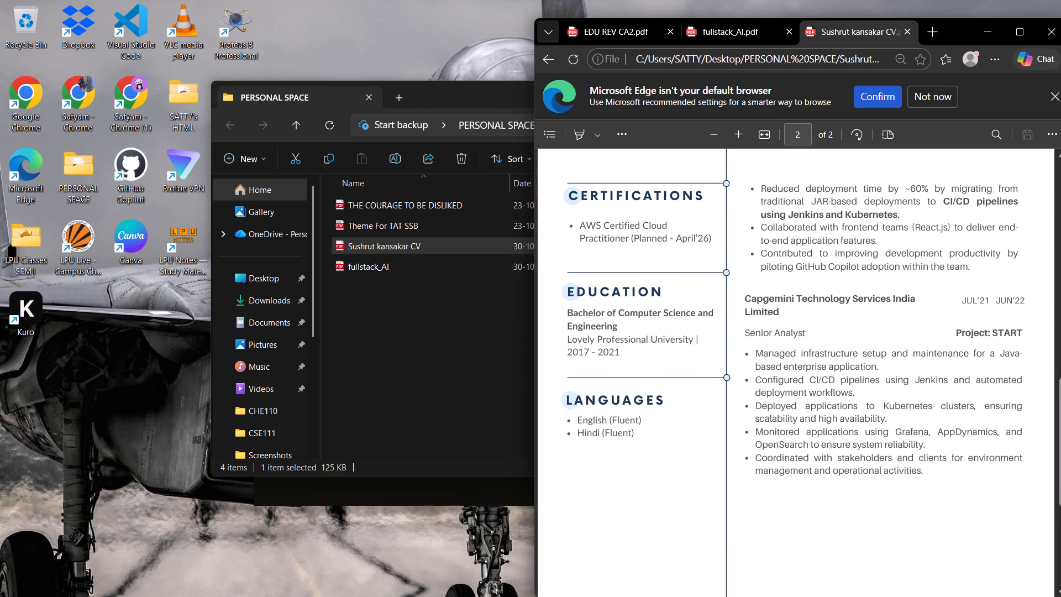
Re-read the certifications, education, languages and Capgemini experience around the page break of the software engineer's CV.
scroll(814, 411, up, 1)
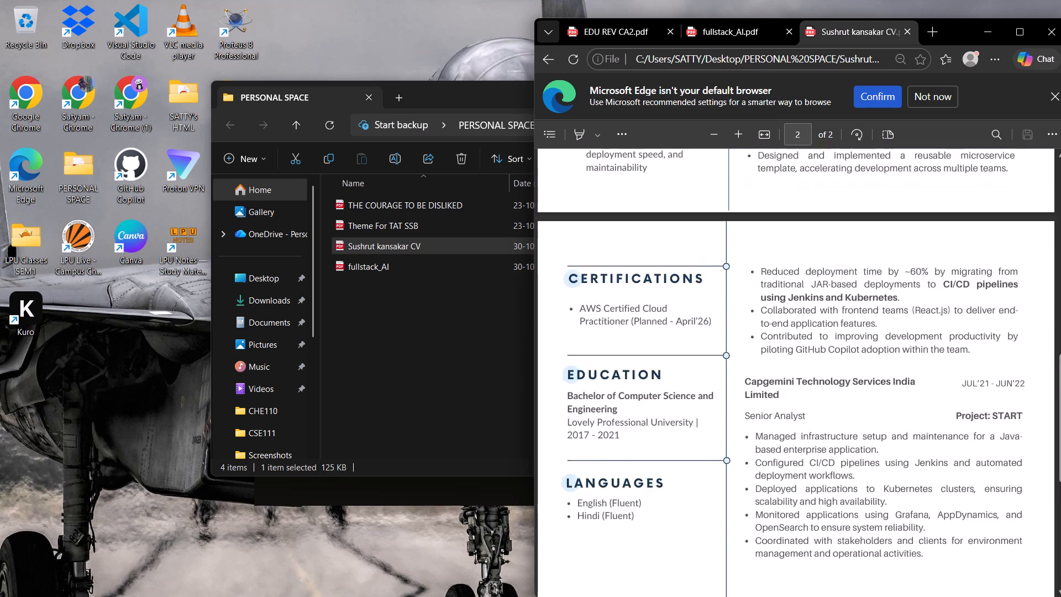
scroll(814, 411, up, 2)
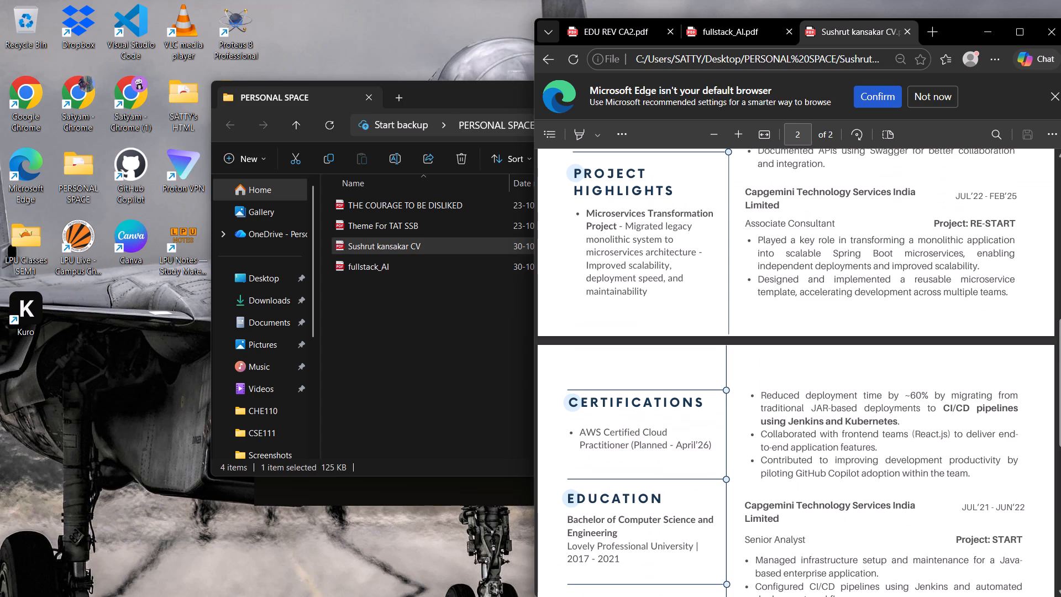
scroll(814, 411, up, 1)
scroll(814, 411, down, 1)
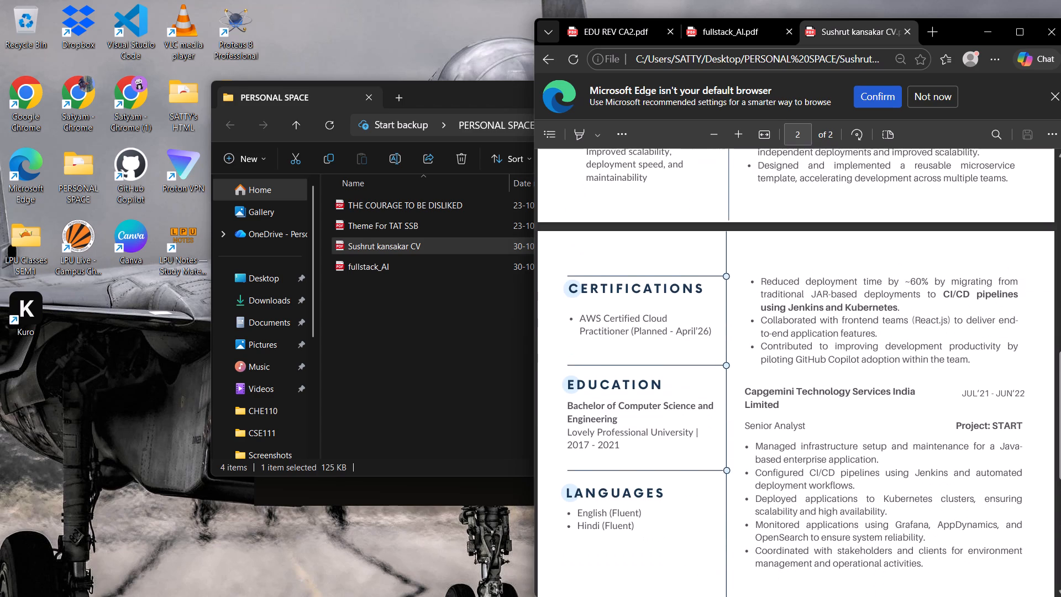
scroll(814, 411, down, 2)
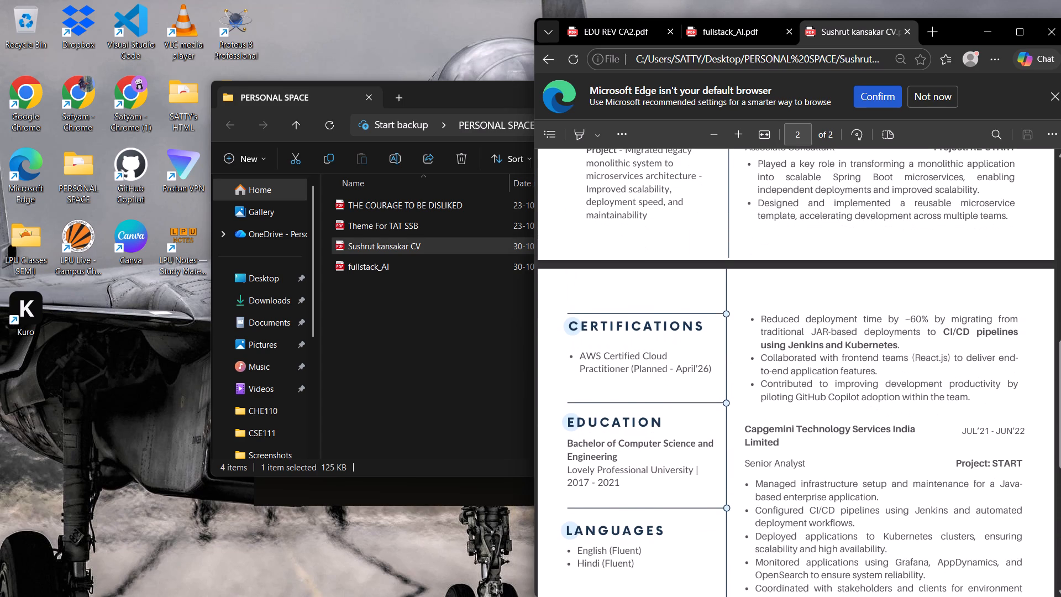
scroll(814, 411, down, 2)
Examine the first page of the software engineer's CV, from project highlights and work experience up to the profile summary and header.
scroll(814, 411, up, 1)
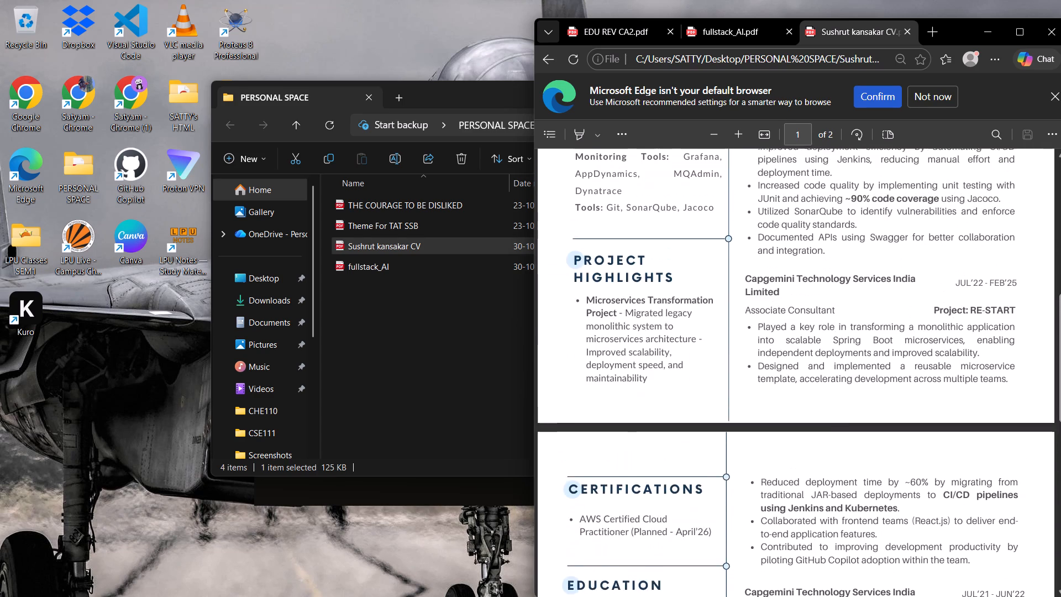
scroll(814, 411, up, 4)
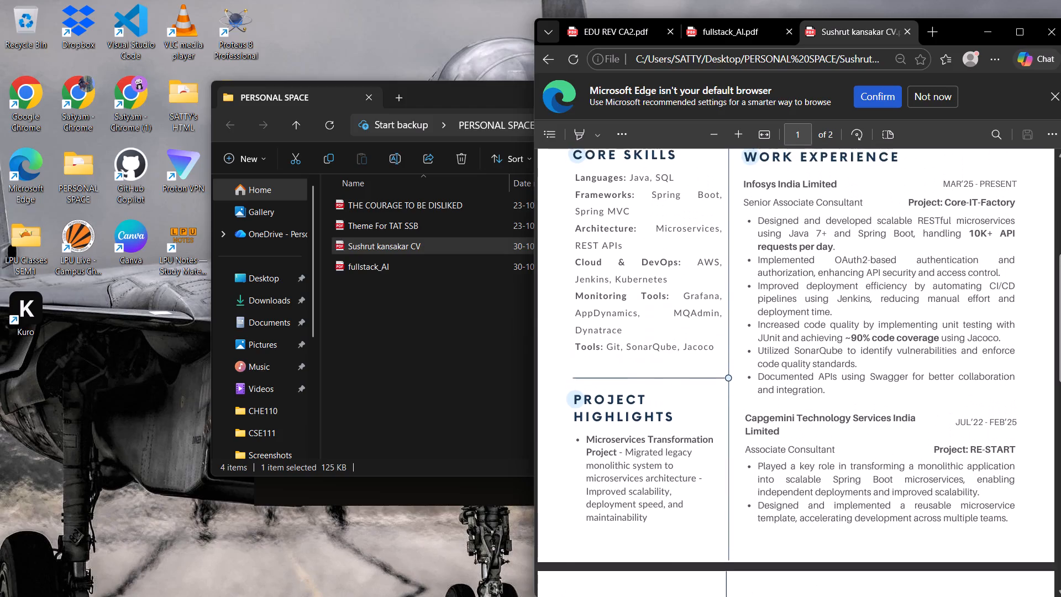
scroll(814, 411, up, 1)
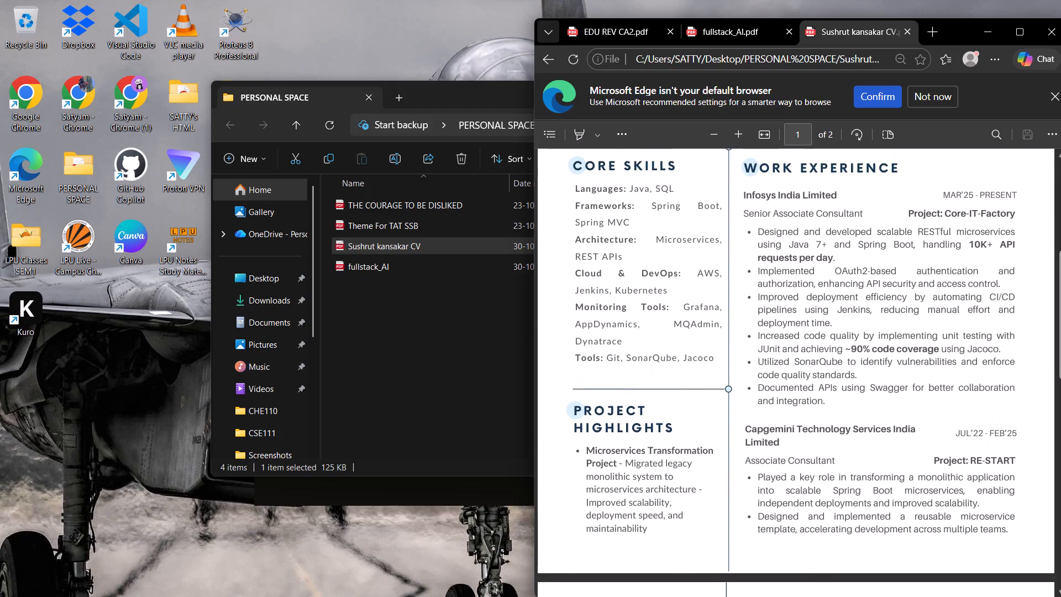
scroll(814, 411, up, 1)
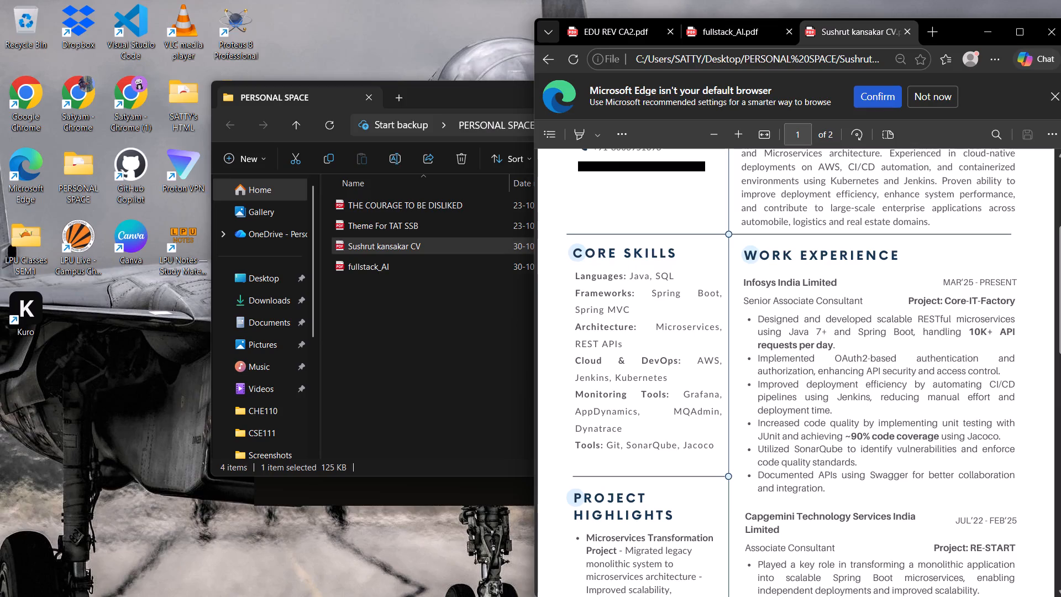
scroll(826, 350, up, 2)
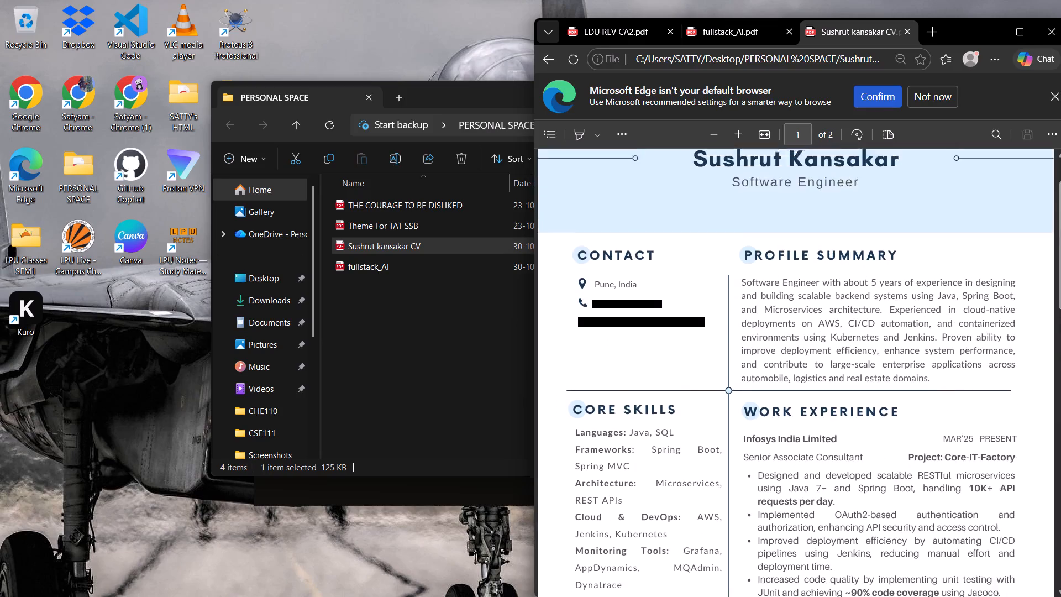
scroll(826, 350, up, 4)
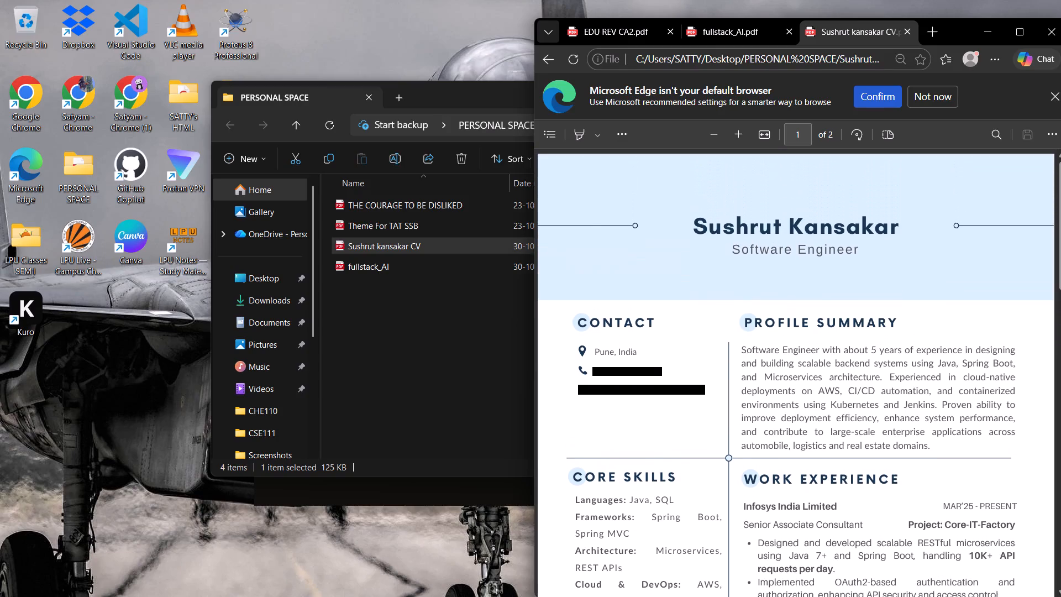
scroll(826, 350, down, 5)
scroll(826, 350, right, 2)
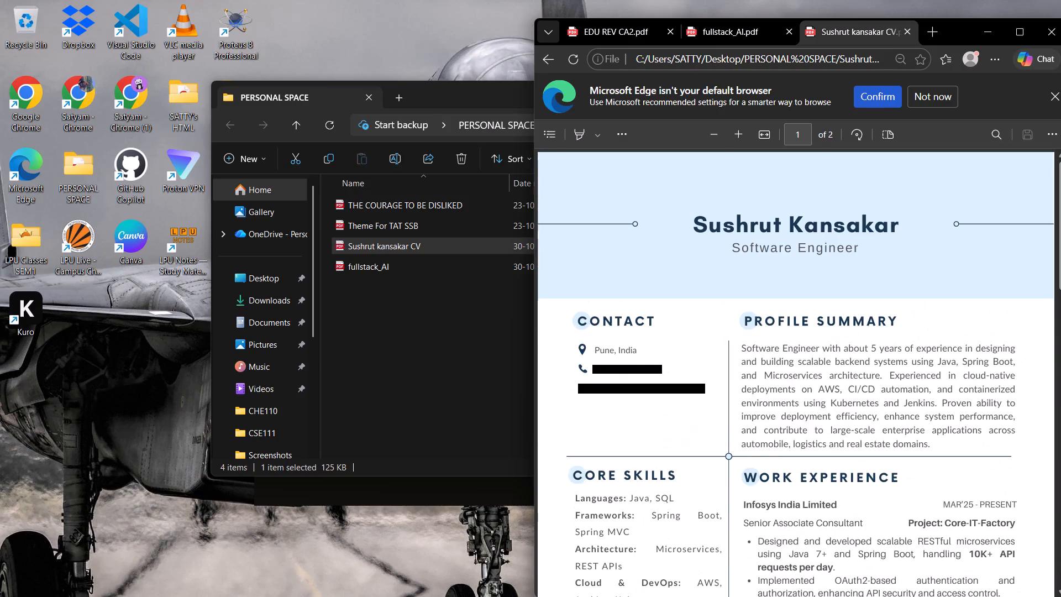
Compare the software engineer's CV with the fullstack_AI CV, examining the latter's professional summary, technical skills and projects.
click(757, 29)
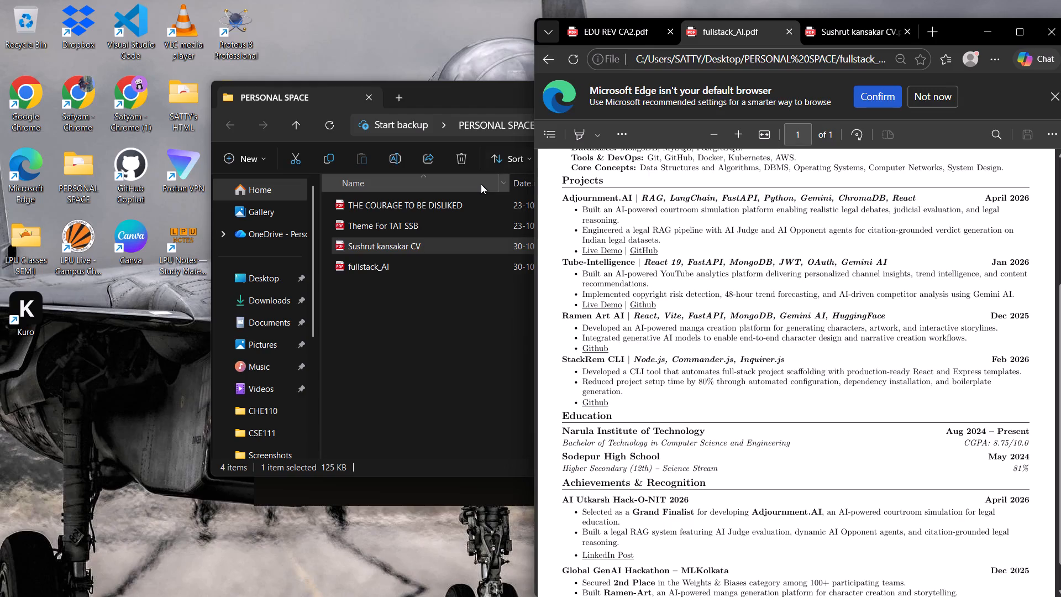
click(628, 28)
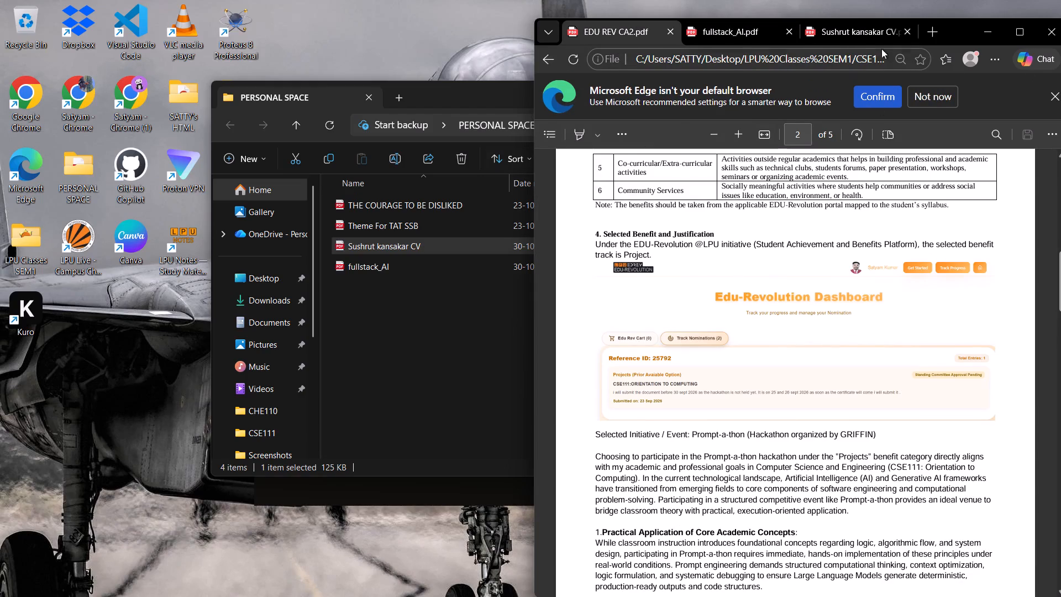
click(855, 40)
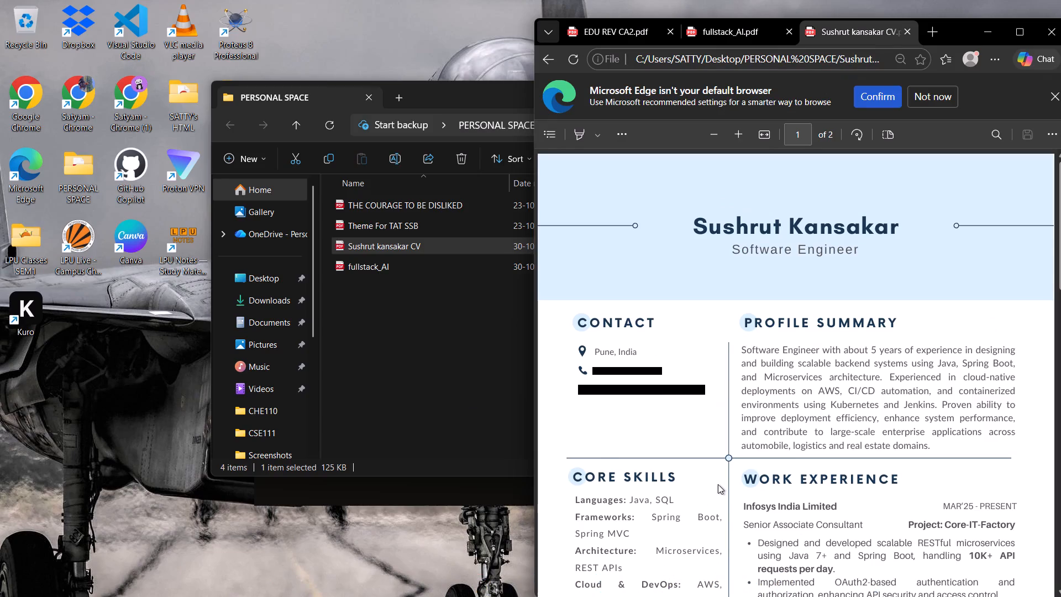
scroll(718, 484, up, 1)
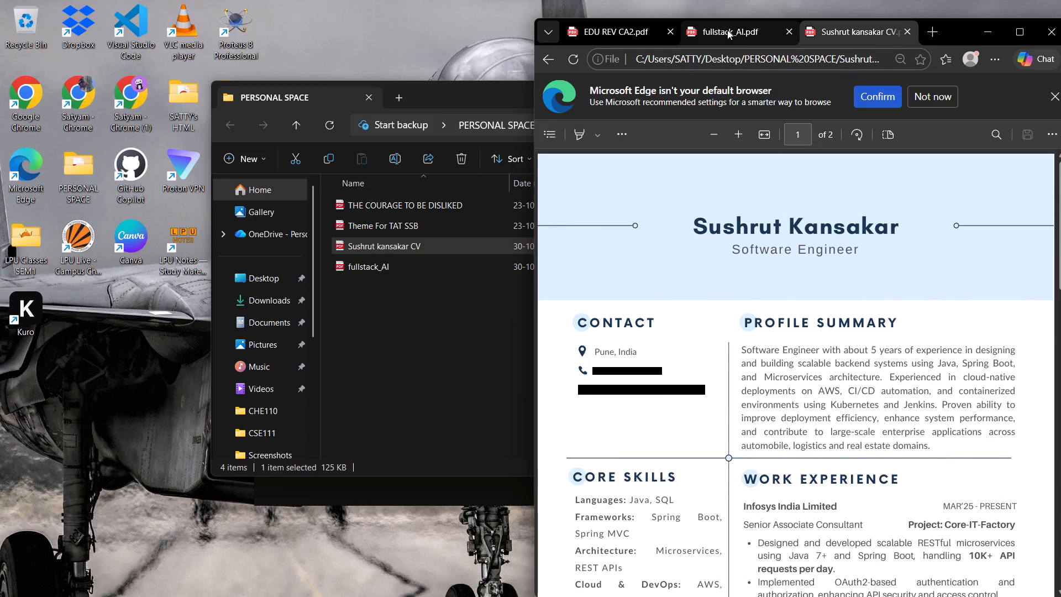
click(727, 30)
scroll(689, 254, up, 1)
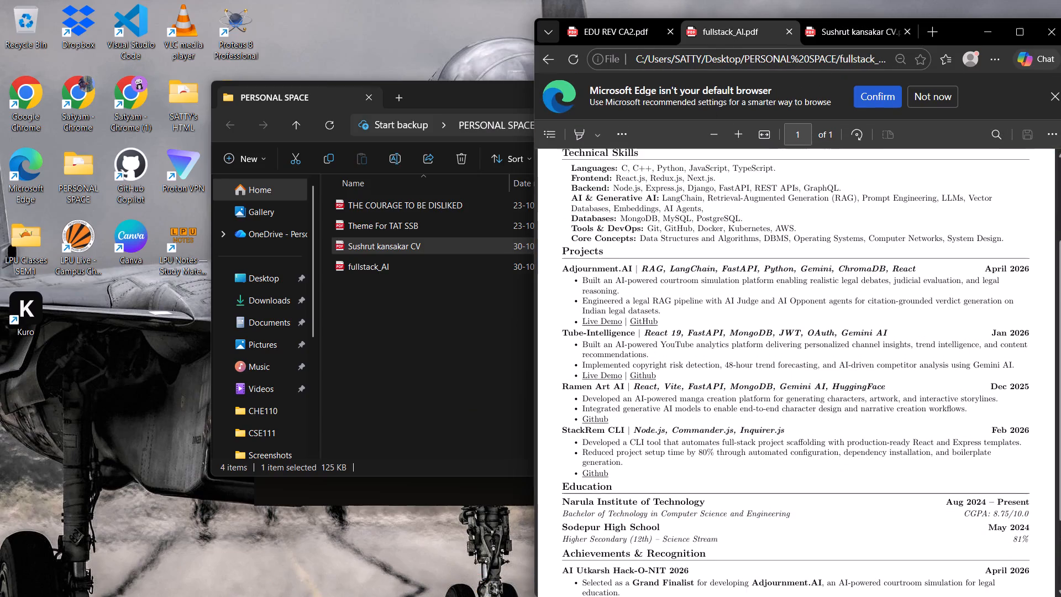
scroll(689, 254, up, 2)
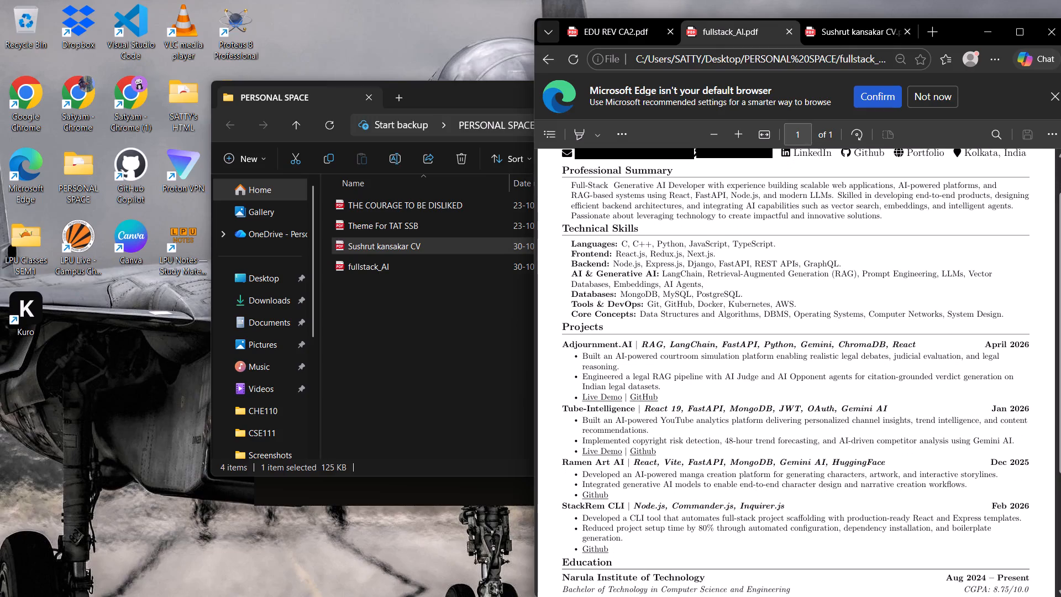
scroll(689, 254, up, 1)
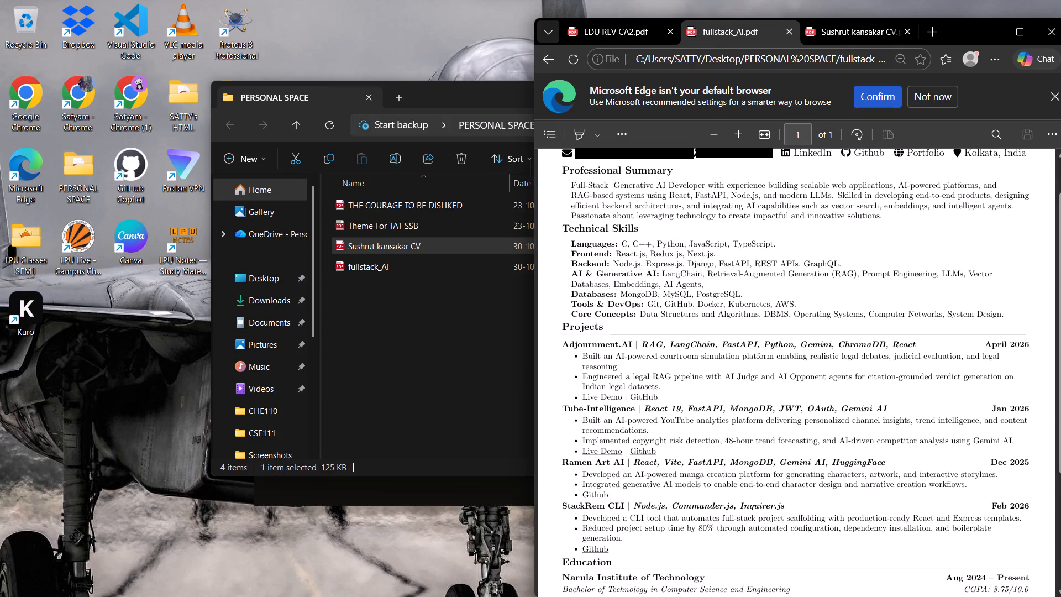
Examine the benefit justification, action plan and expected impact sections of the EDU REV CA2 PDF.
click(614, 25)
scroll(648, 357, down, 6)
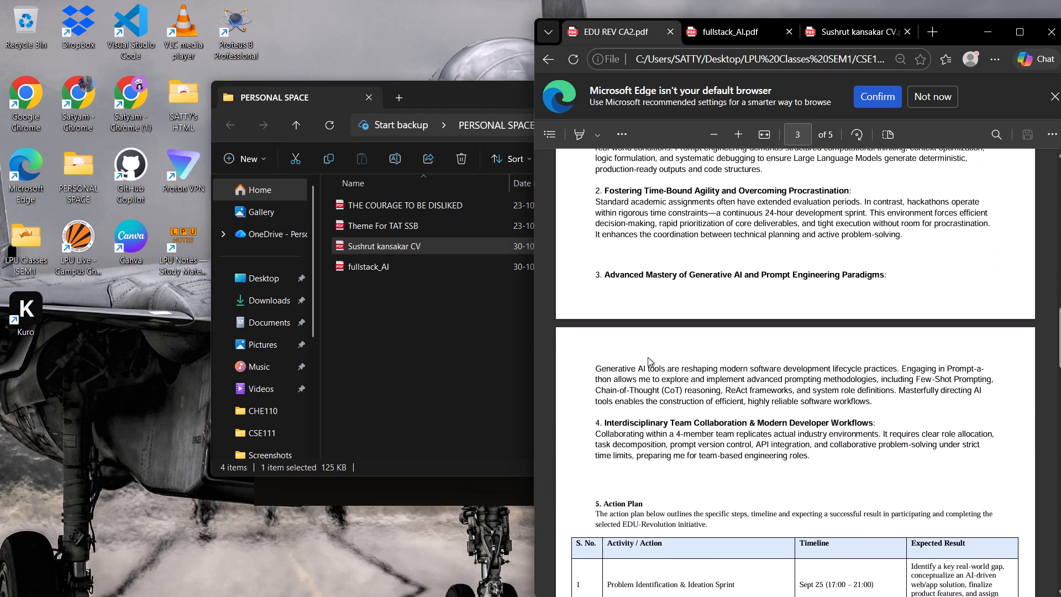
scroll(648, 357, up, 2)
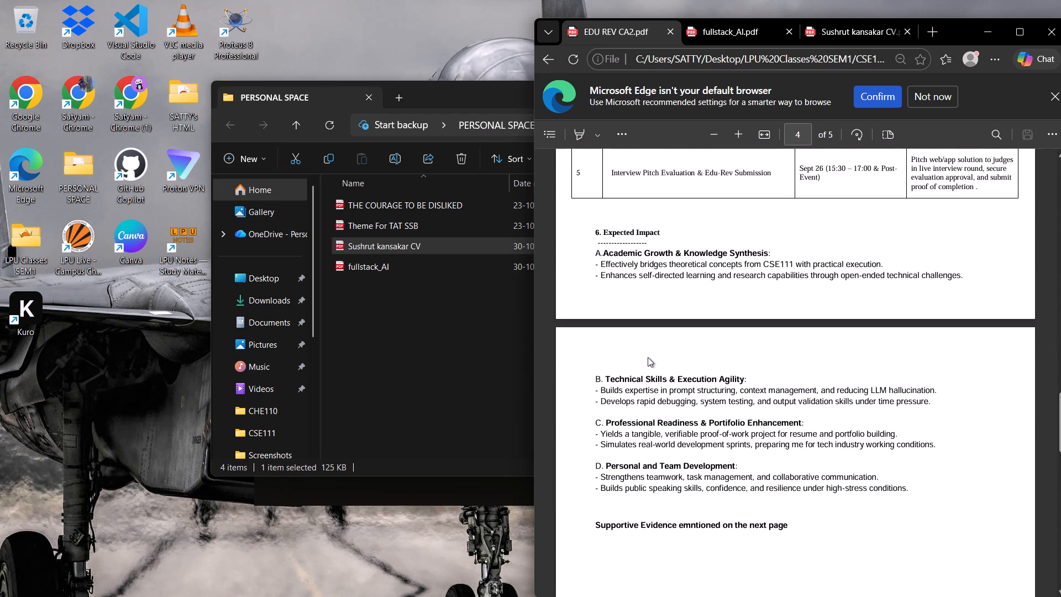
scroll(648, 357, up, 1)
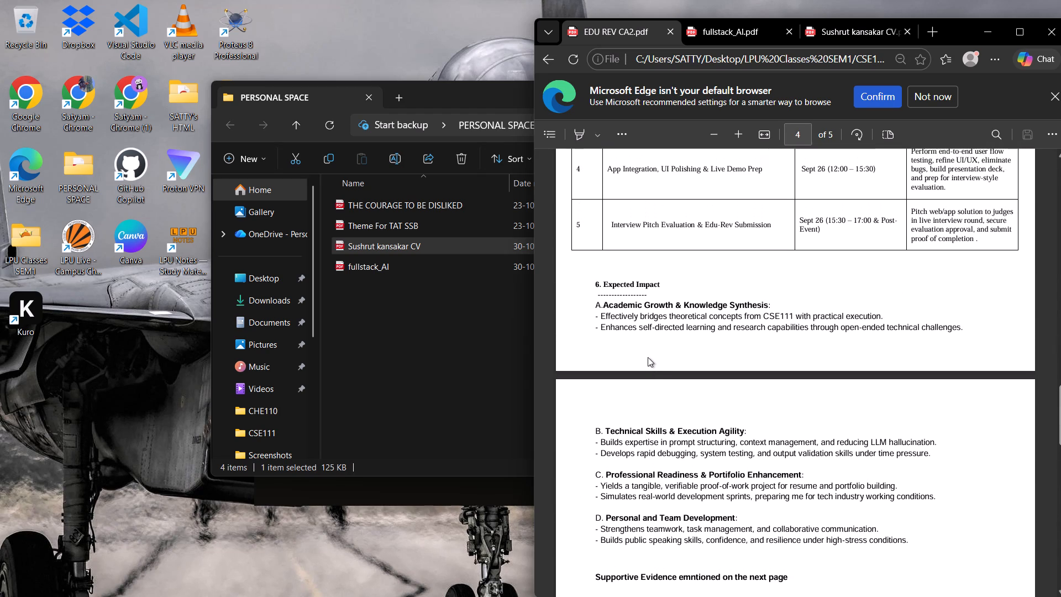
scroll(648, 357, up, 2)
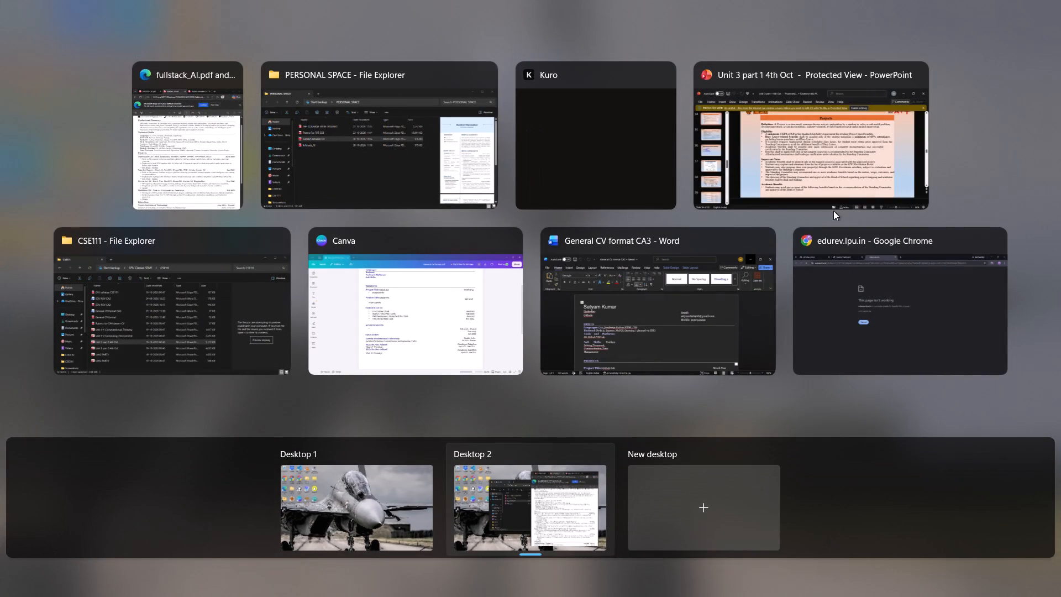
Close the General CV format CA3 Word window and the CSE111 File Explorer window.
click(766, 237)
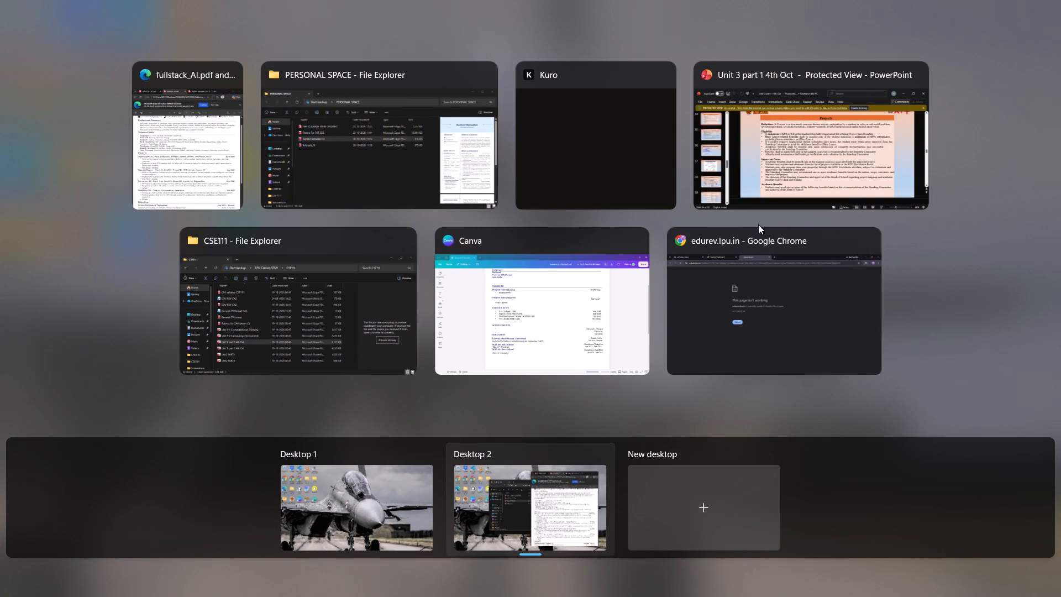
click(403, 248)
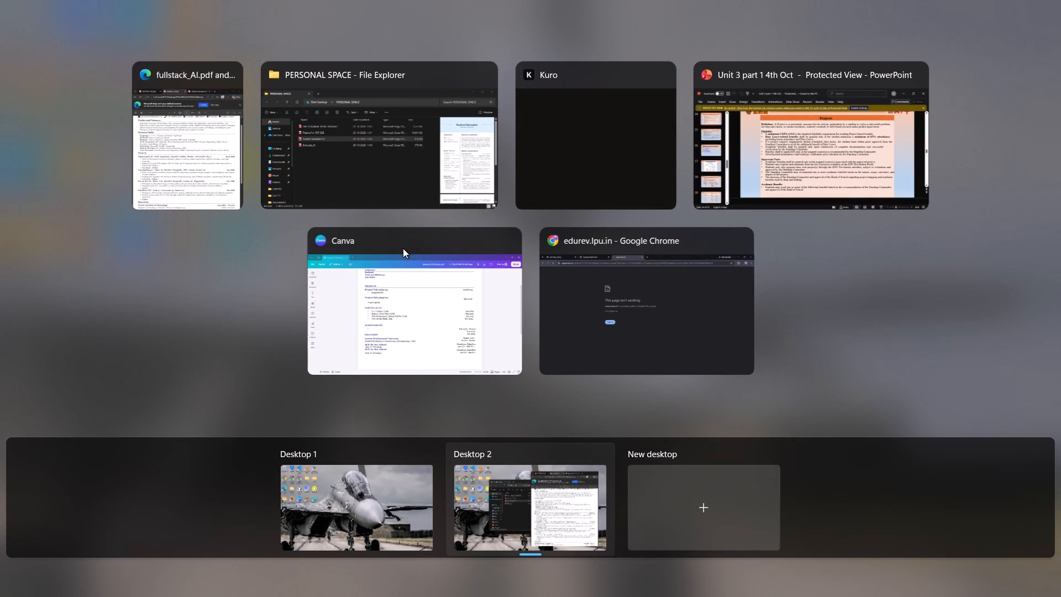
Switch to the General CV format design in Canva and fill the Languages line under SKILLS with "Python, C++, JavaScript".
click(417, 303)
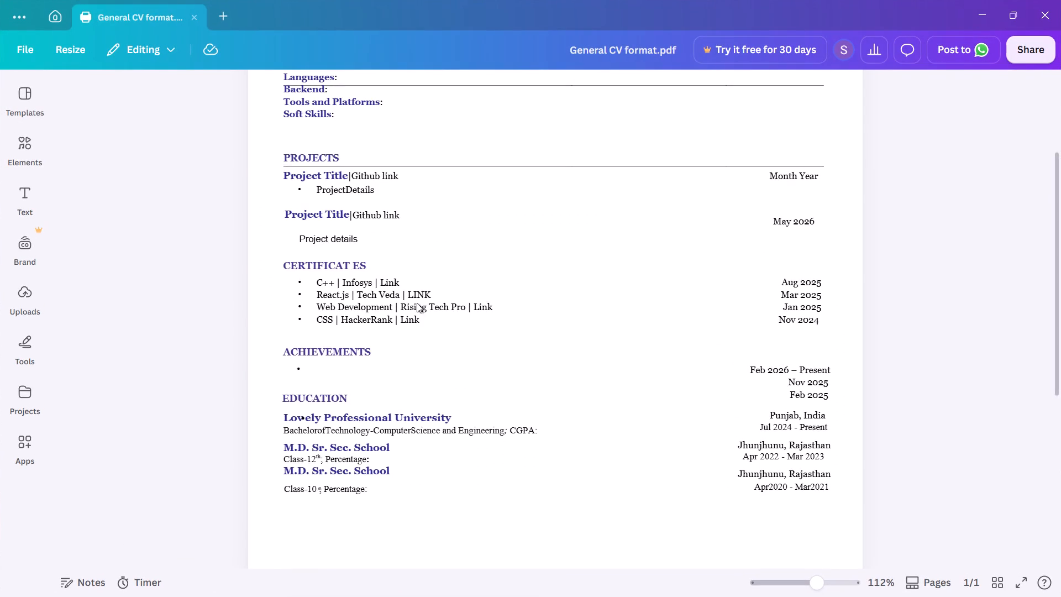
scroll(417, 303, up, 4)
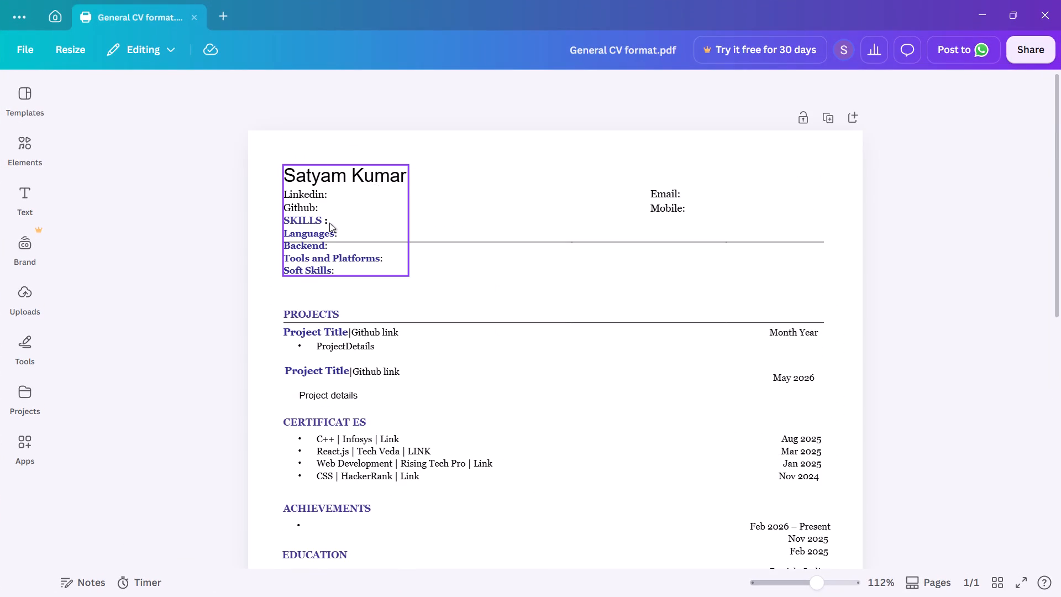
click(335, 222)
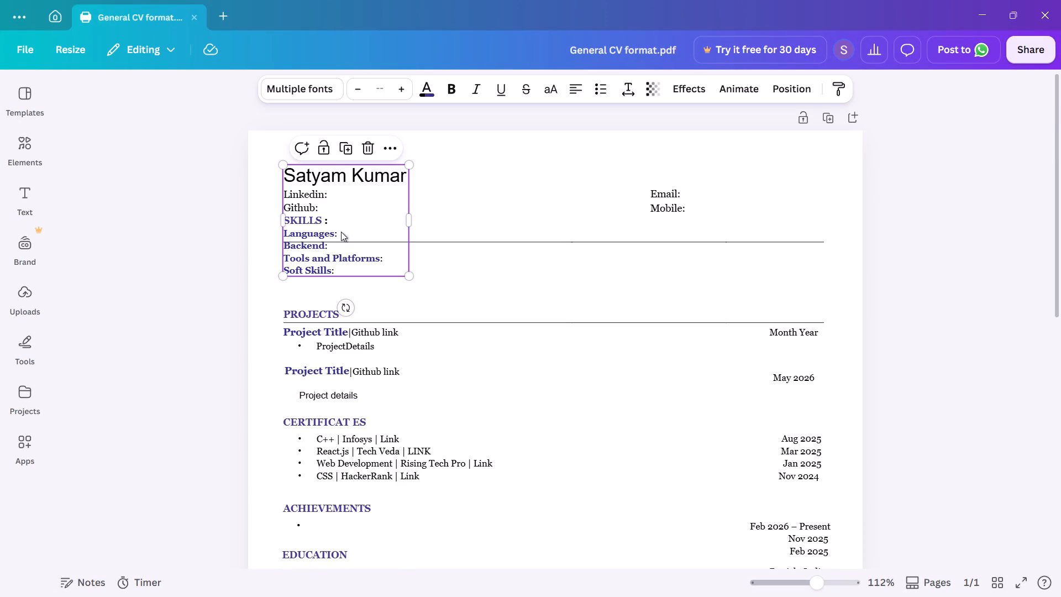
click(341, 232)
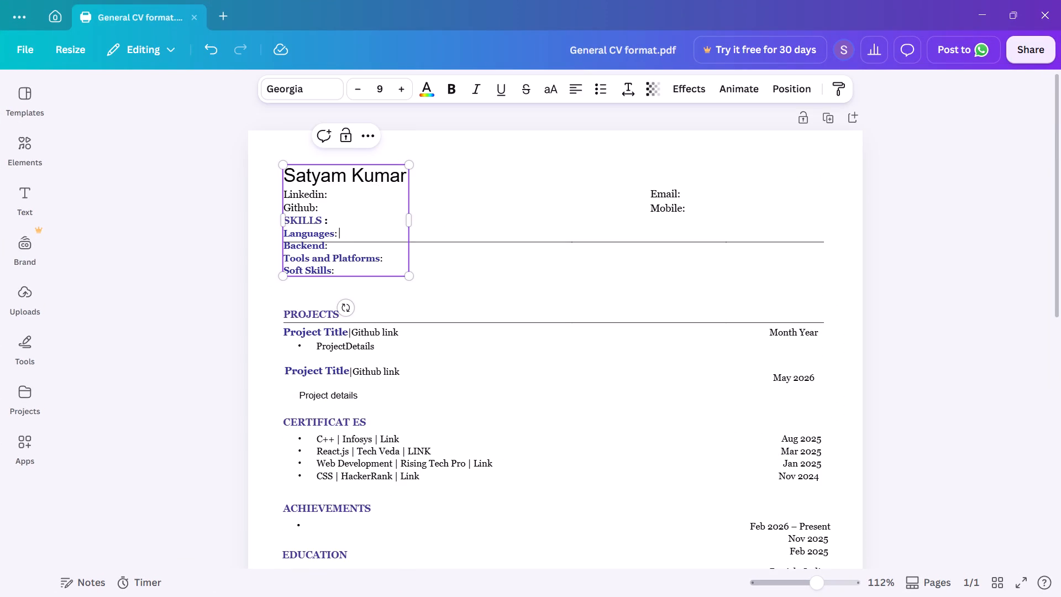
key(p)
text(hon)
key(comma)
key(c)
text(++)
key(BackSpace)
key(BackSpace)
key(BackSpace)
key(BackSpace)
key(space)
key(BackSpace)
text(,)
key(space)
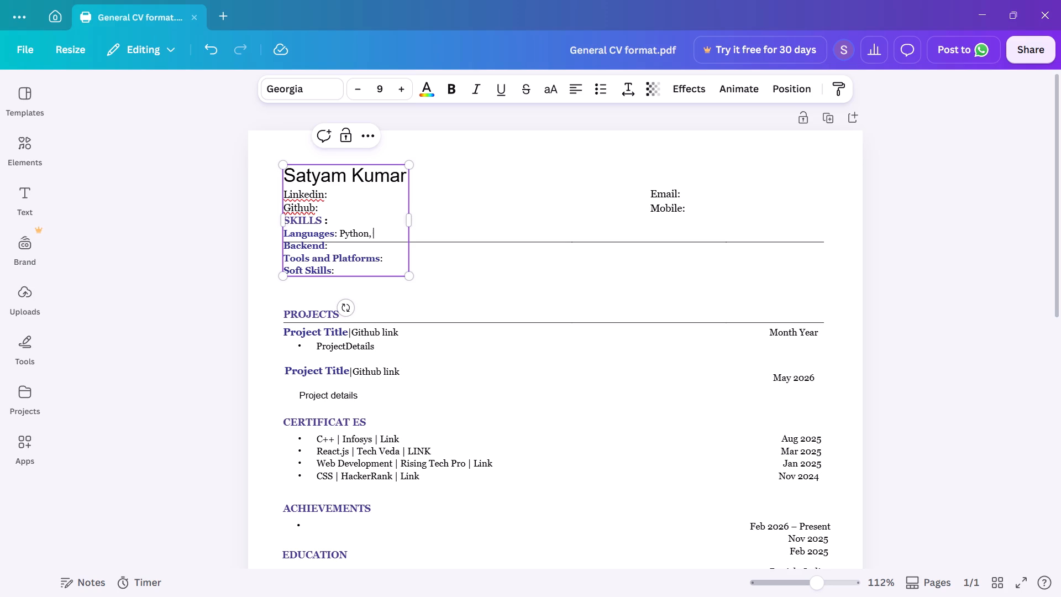
text(C++)
key(space)
text(,)
key(BackSpace)
key(BackSpace)
text(,)
key(space)
key(j)
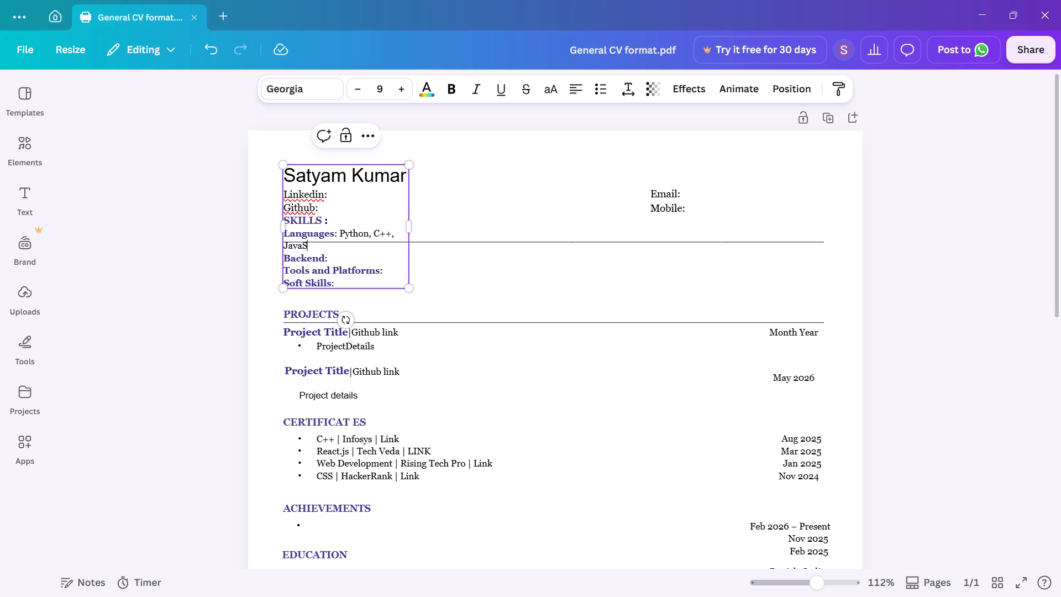
text(ript)
Delete the horizontal divider line that crosses the Languages text in the SKILLS section.
click(503, 243)
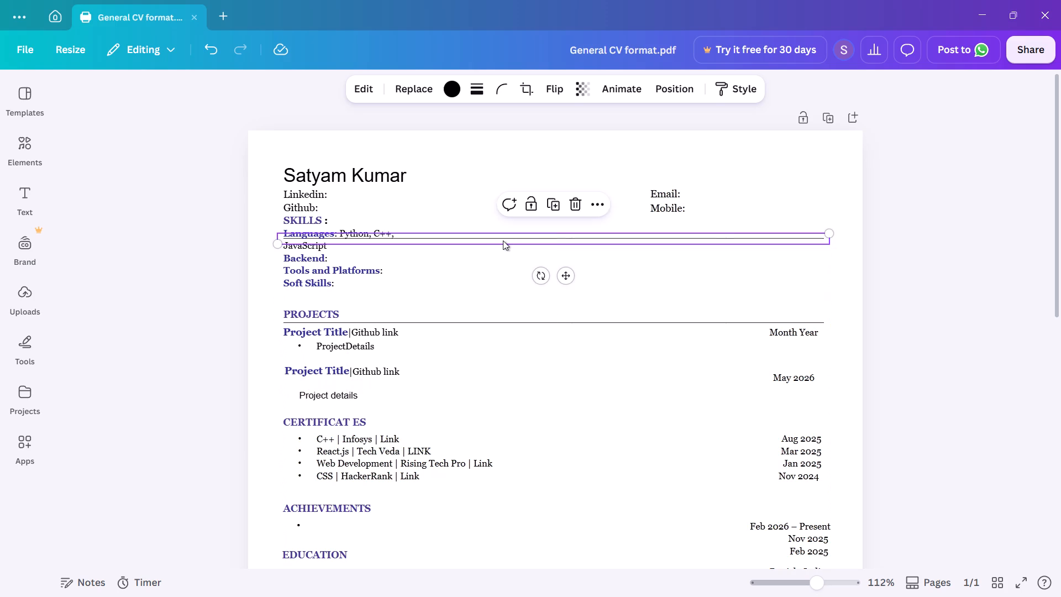
click(569, 209)
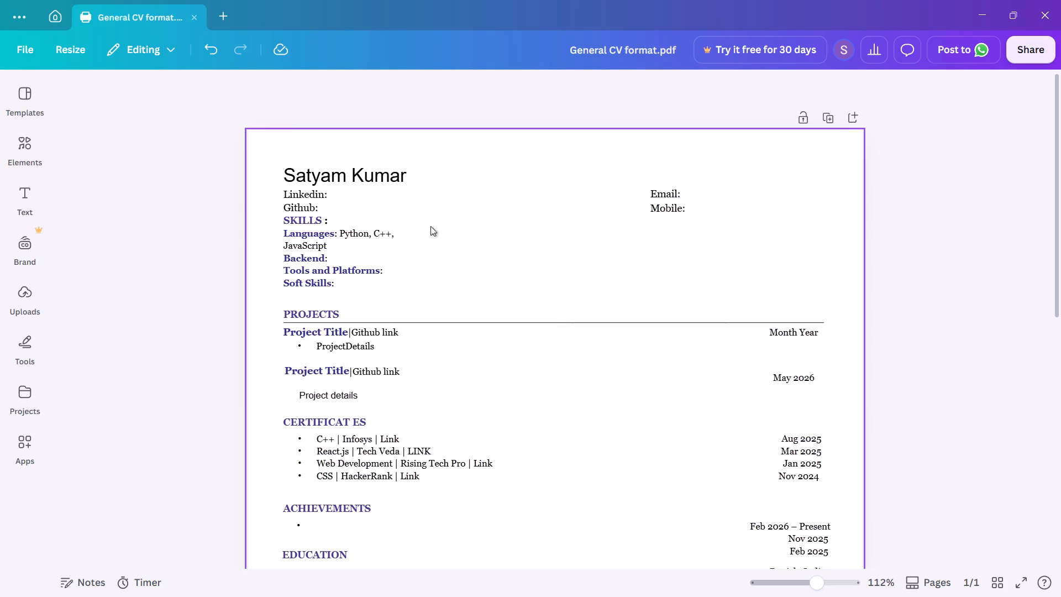
Widen the text box holding the name, links and skills until it ends just before the Email and Mobile lines.
double_click(319, 246)
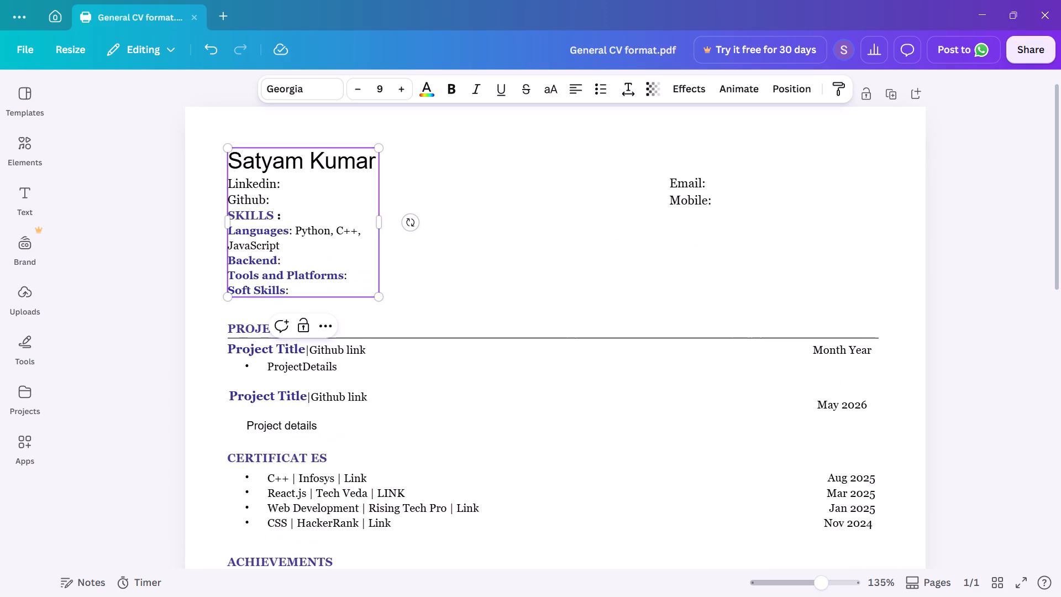
drag(378, 228, 397, 223)
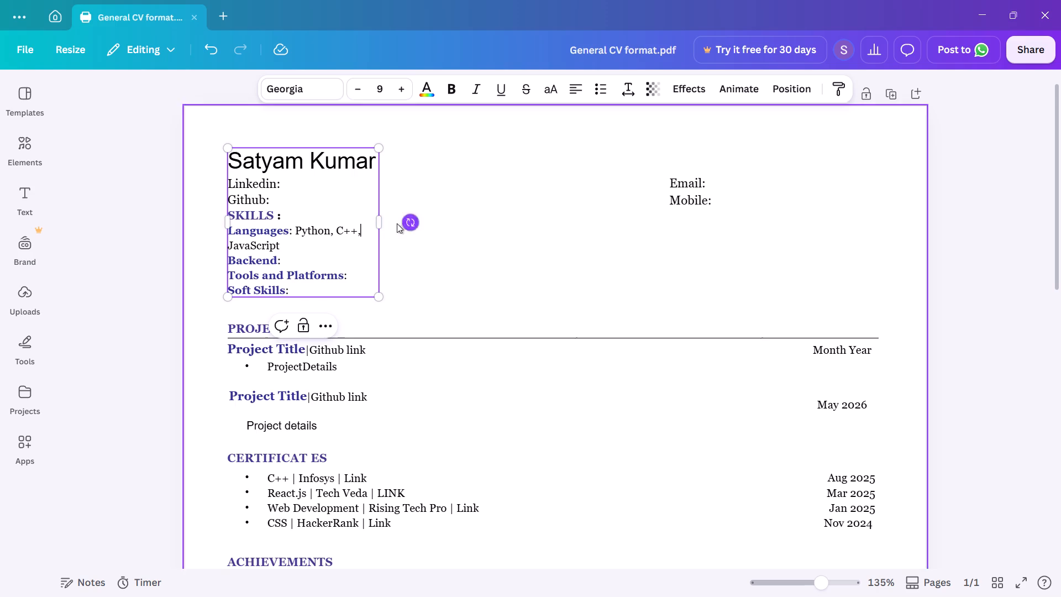
drag(397, 223, 384, 224)
drag(384, 224, 431, 216)
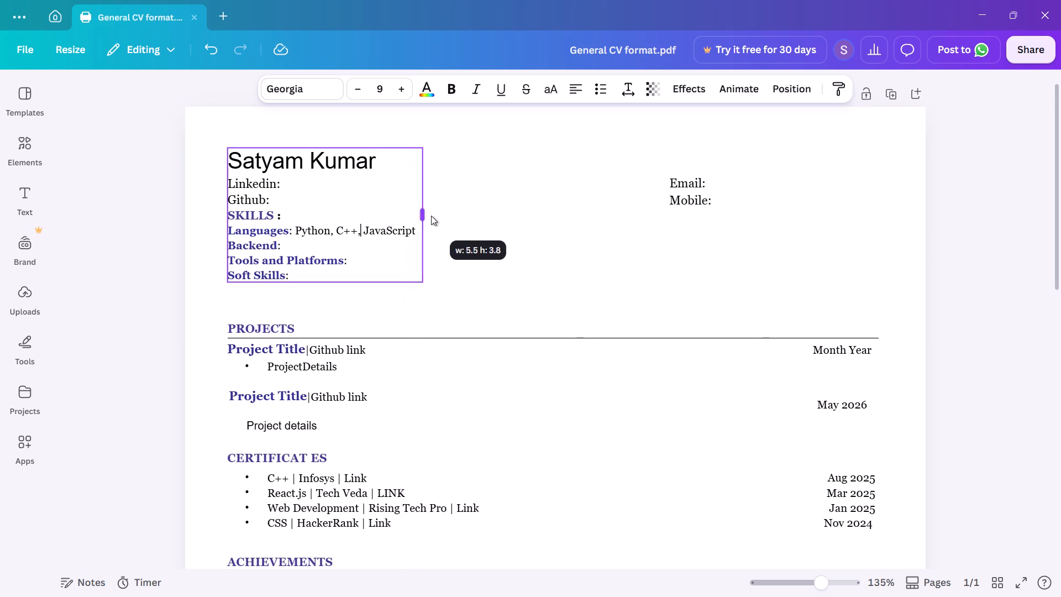
drag(431, 216, 550, 223)
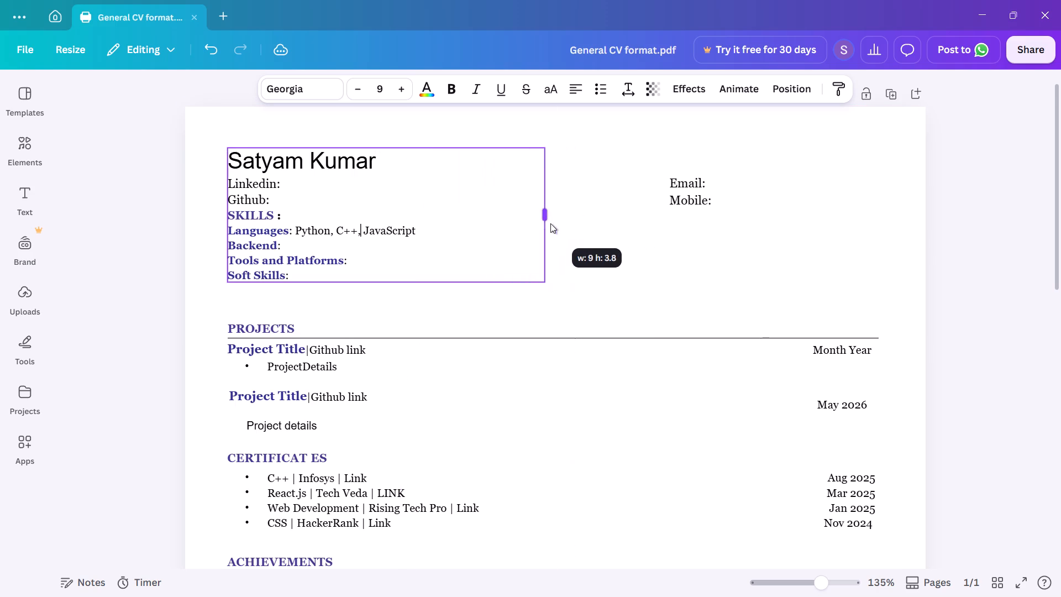
drag(550, 223, 677, 223)
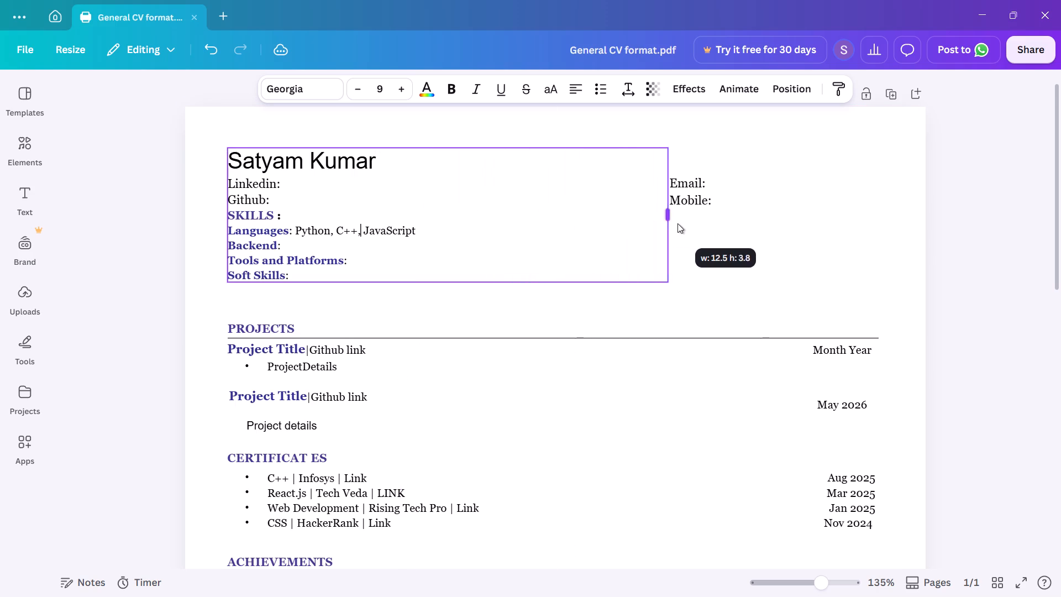
drag(677, 223, 663, 233)
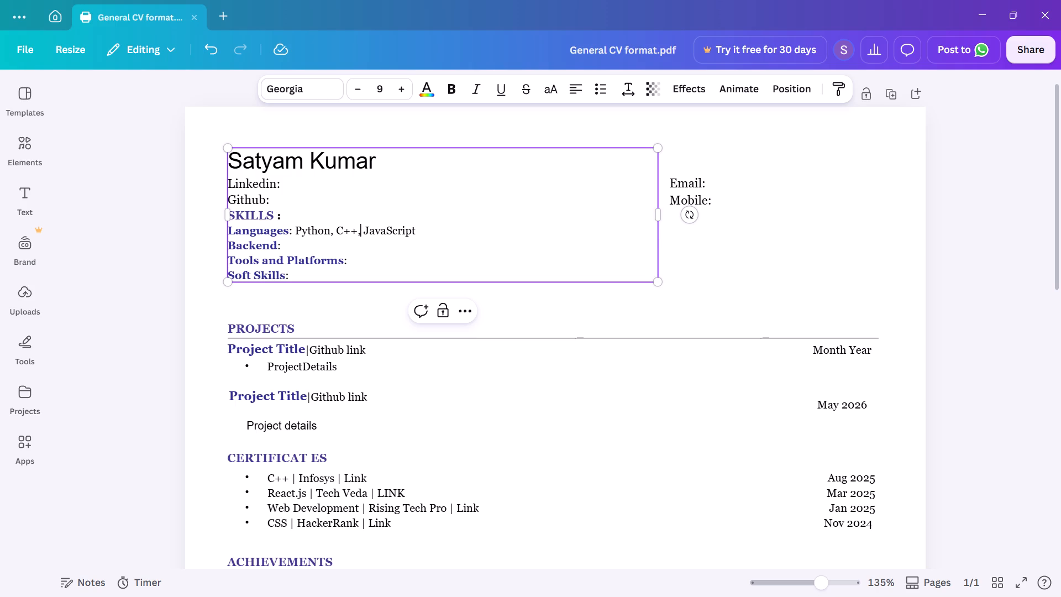
Add a comma and a space after JavaScript in the Languages line.
key(Right)
key(Right)
key(Right)
key(Right)
key(Right)
key(Right)
key(Right)
key(Right)
key(Right)
key(Right)
key(Right)
key(Right)
text(,)
key(space)
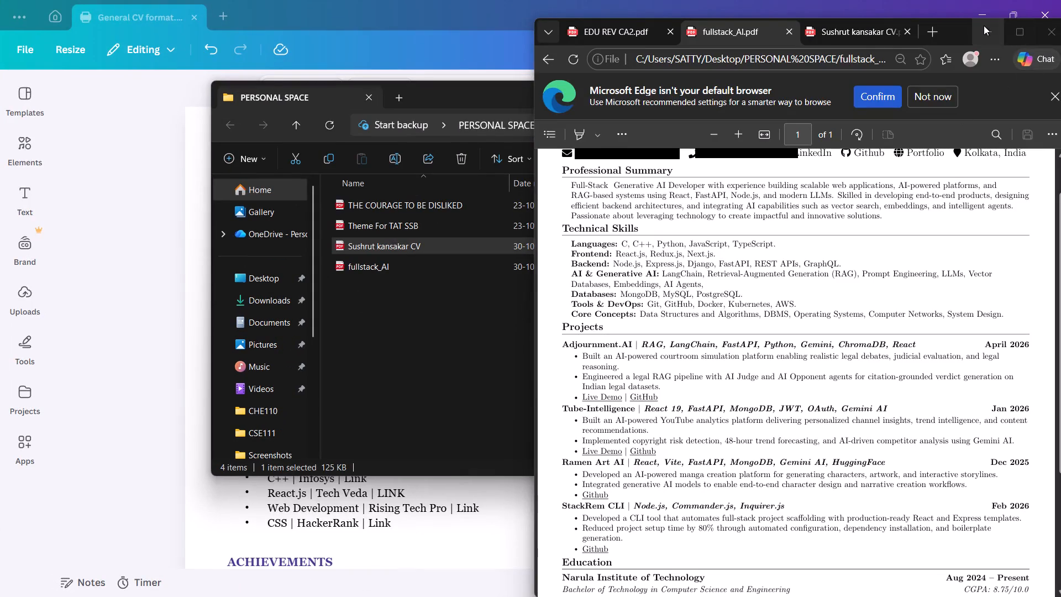
Minimize the Edge PDF window and open the General CV format CA3 Word document from the CSE111 folder.
click(984, 25)
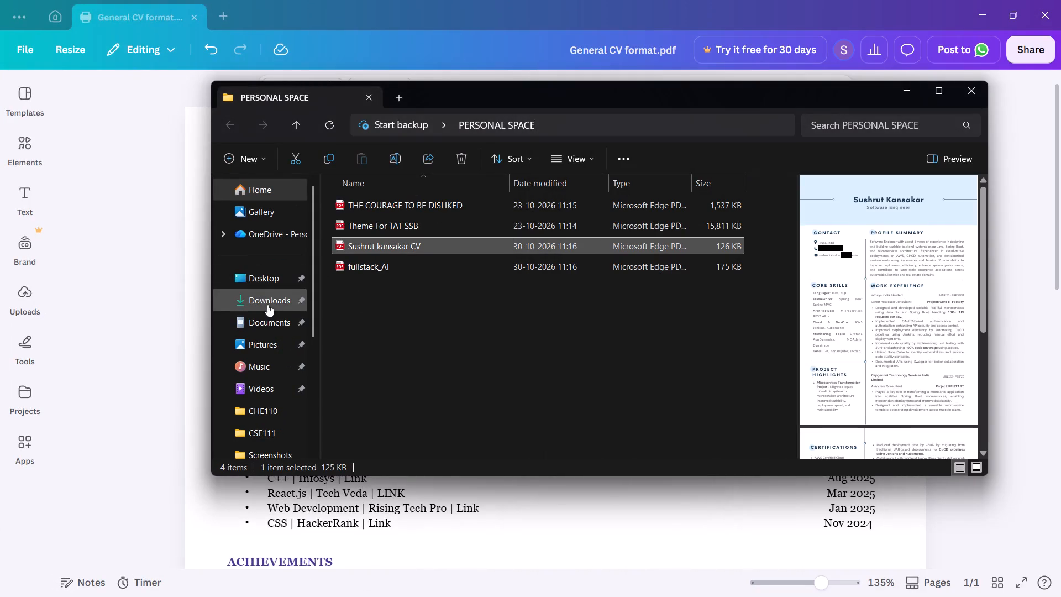
double_click(265, 432)
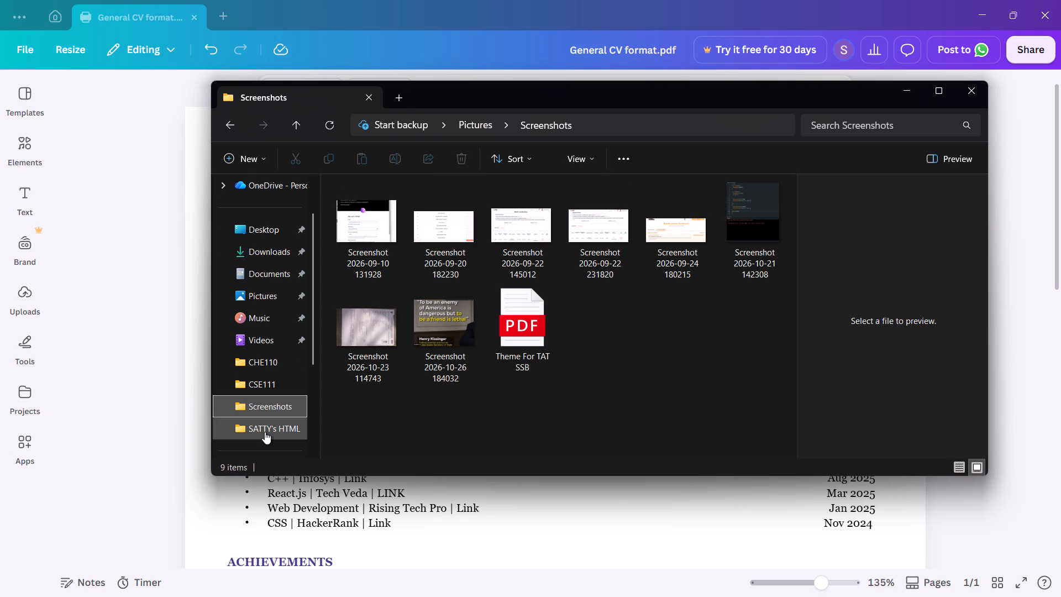
click(275, 388)
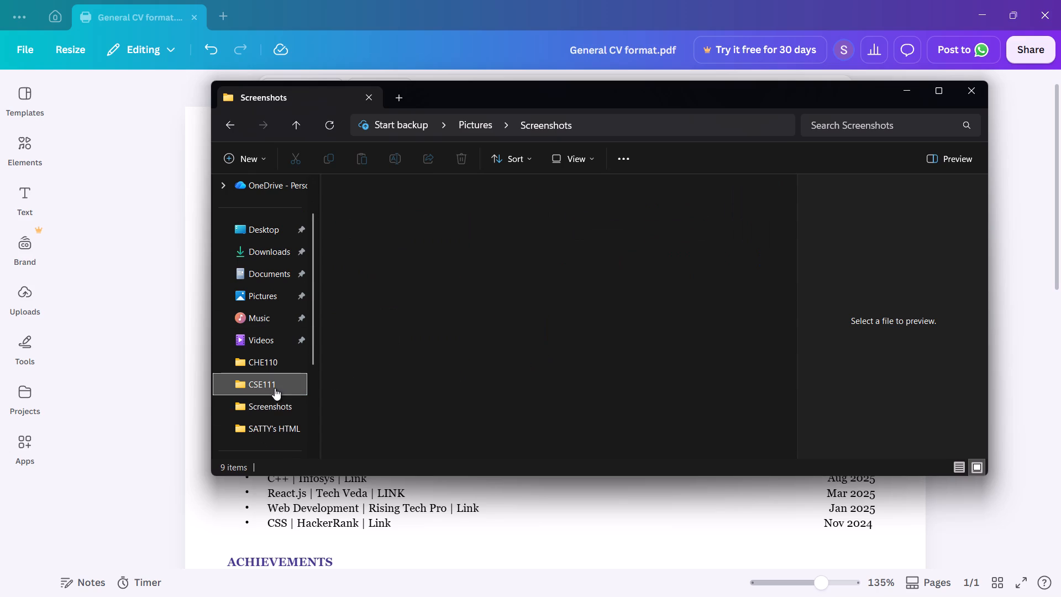
double_click(398, 268)
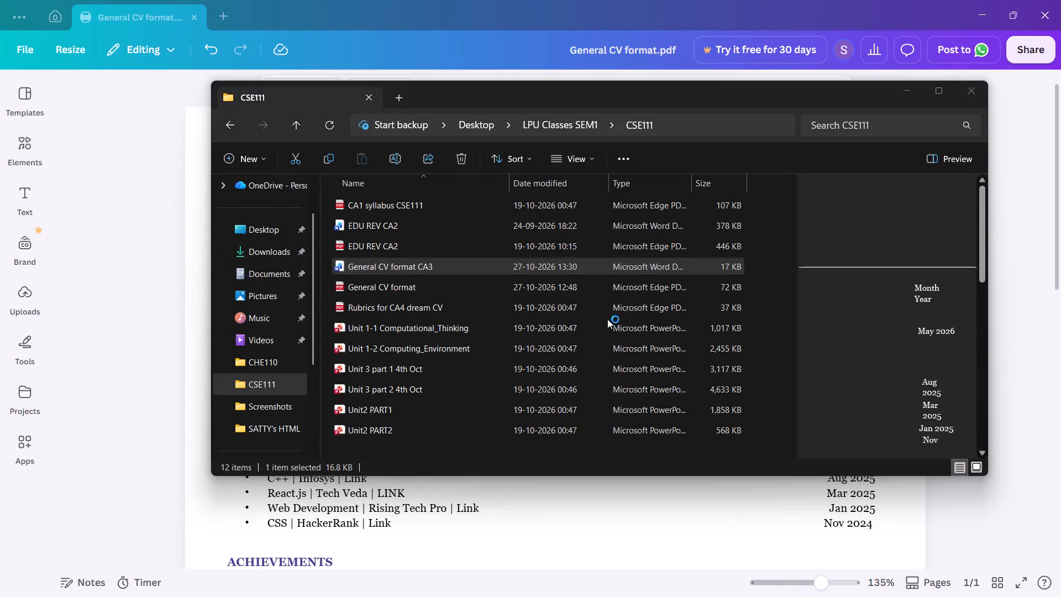
Minimize File Explorer, then shrink and place the General CV format CA3 Word window below the skills block of the Canva design.
click(912, 97)
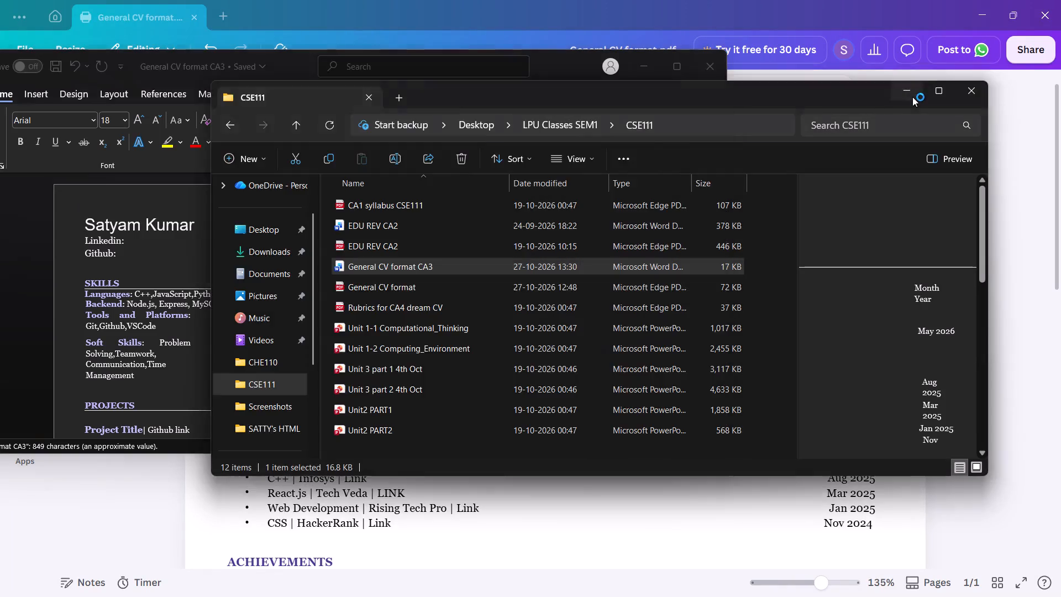
drag(566, 68, 626, 115)
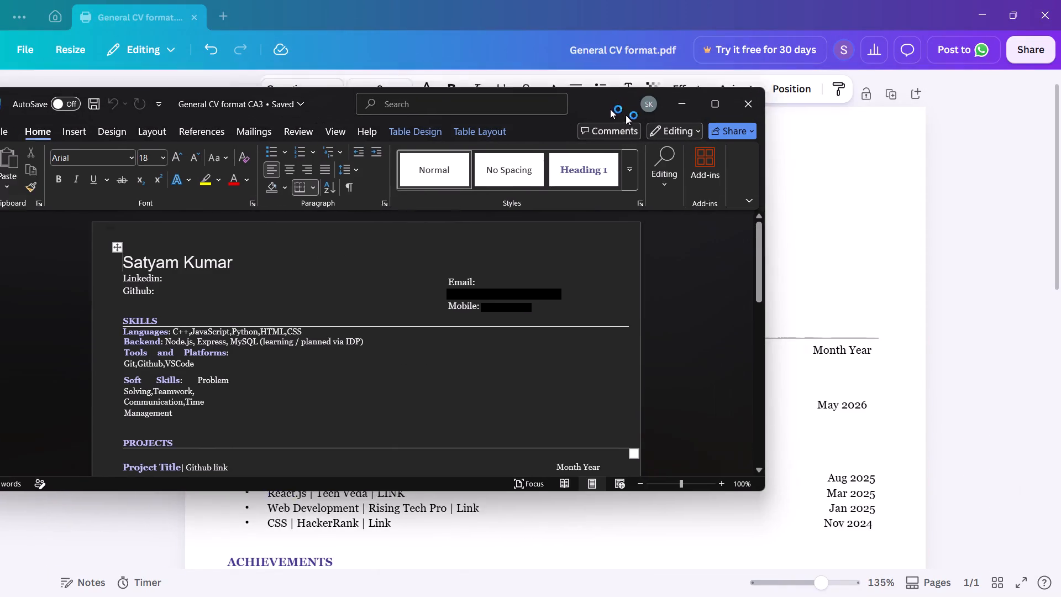
drag(626, 115, 837, 232)
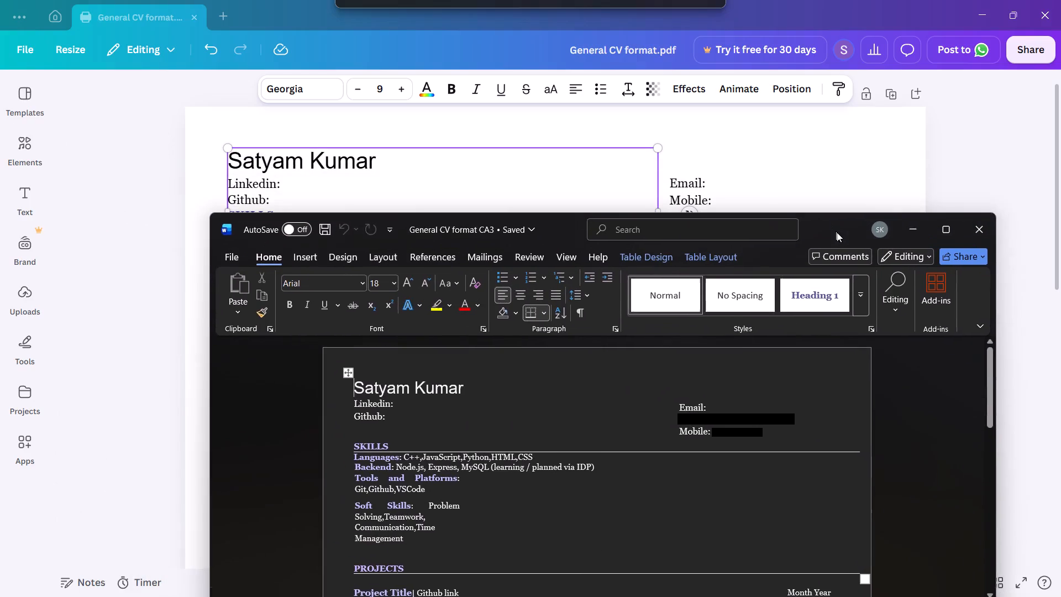
drag(837, 232, 841, 235)
drag(820, 217, 831, 313)
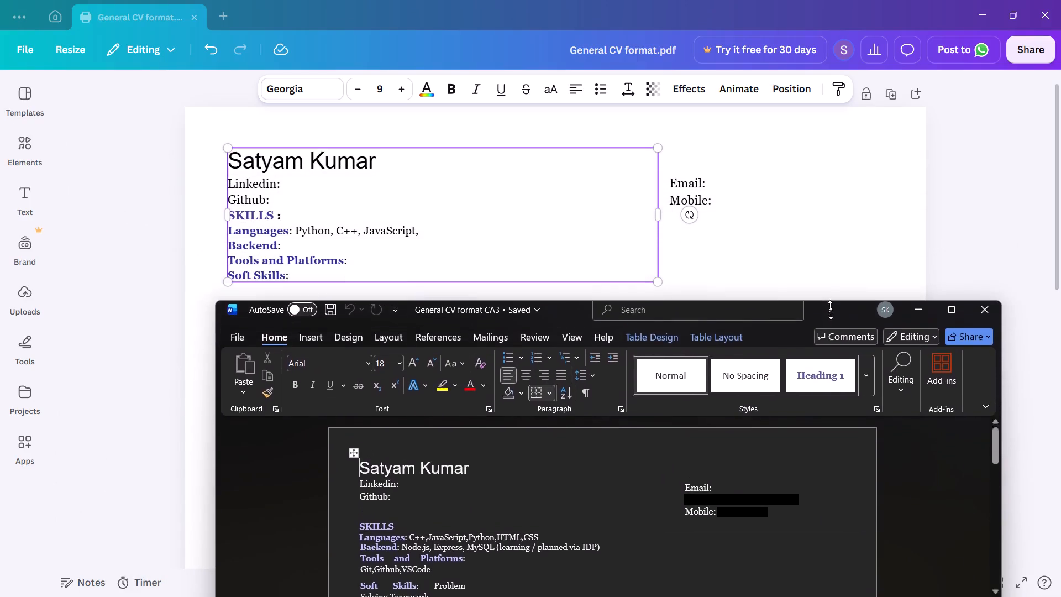
drag(831, 313, 821, 390)
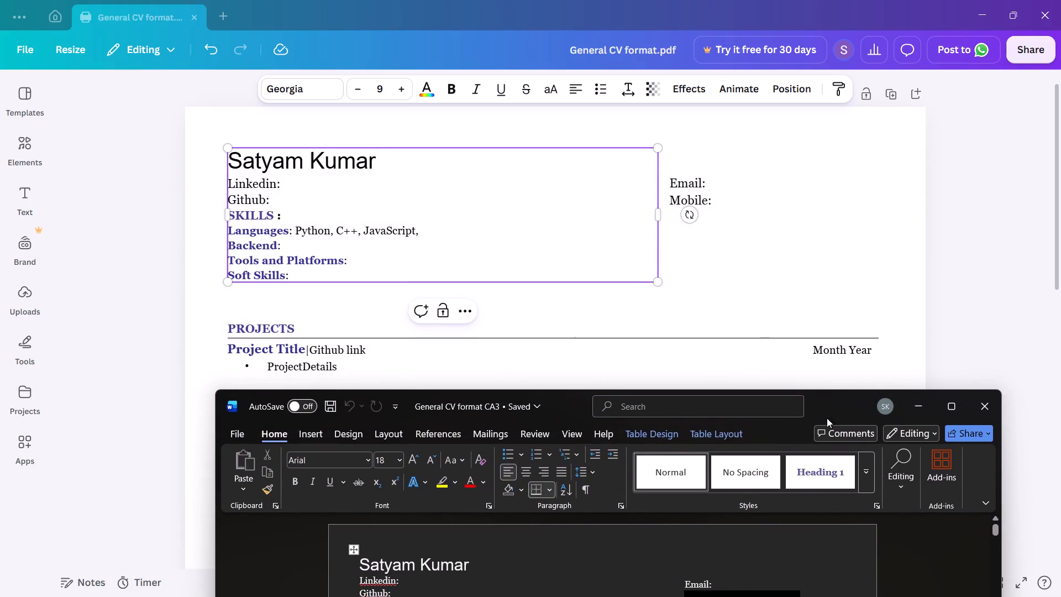
drag(834, 401, 881, 314)
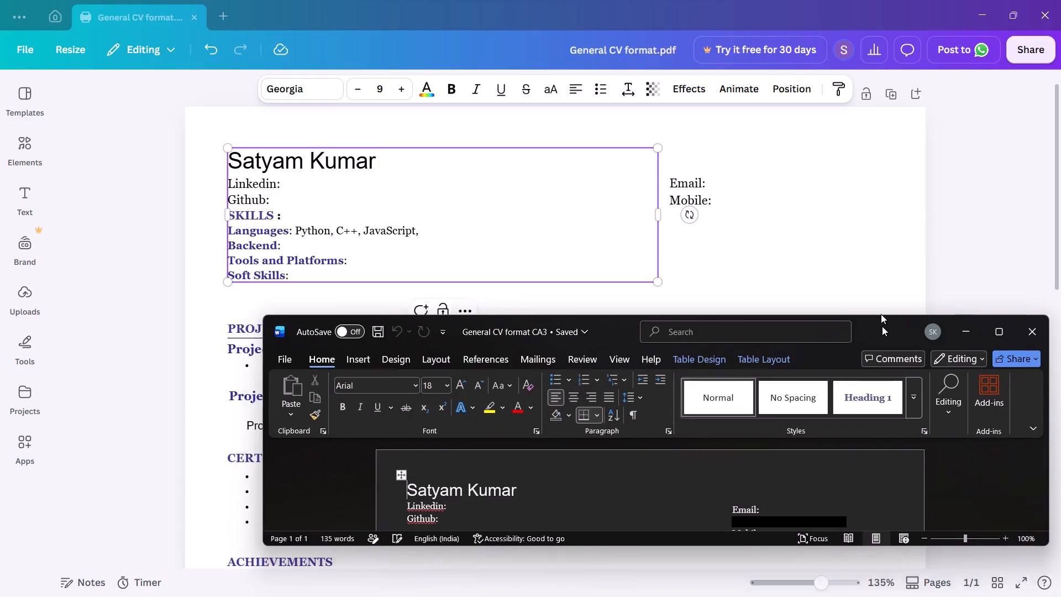
Bring up the SKILLS section of the Word CV for reference and add CSS to the end of the Languages line in Canva.
drag(881, 314, 845, 197)
scroll(722, 341, up, 1)
scroll(722, 341, right, 1)
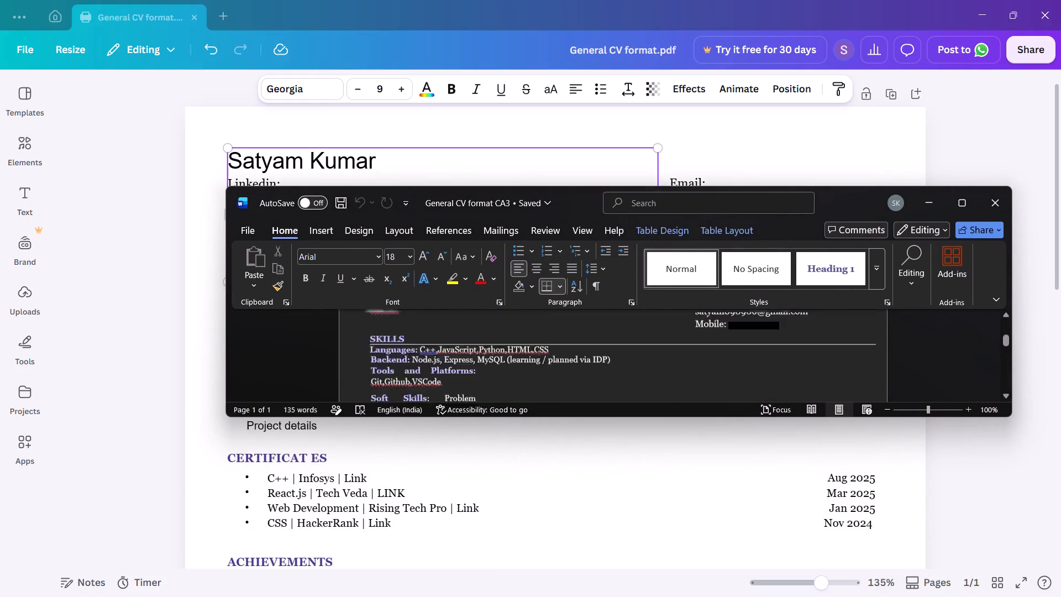
scroll(722, 341, right, 2)
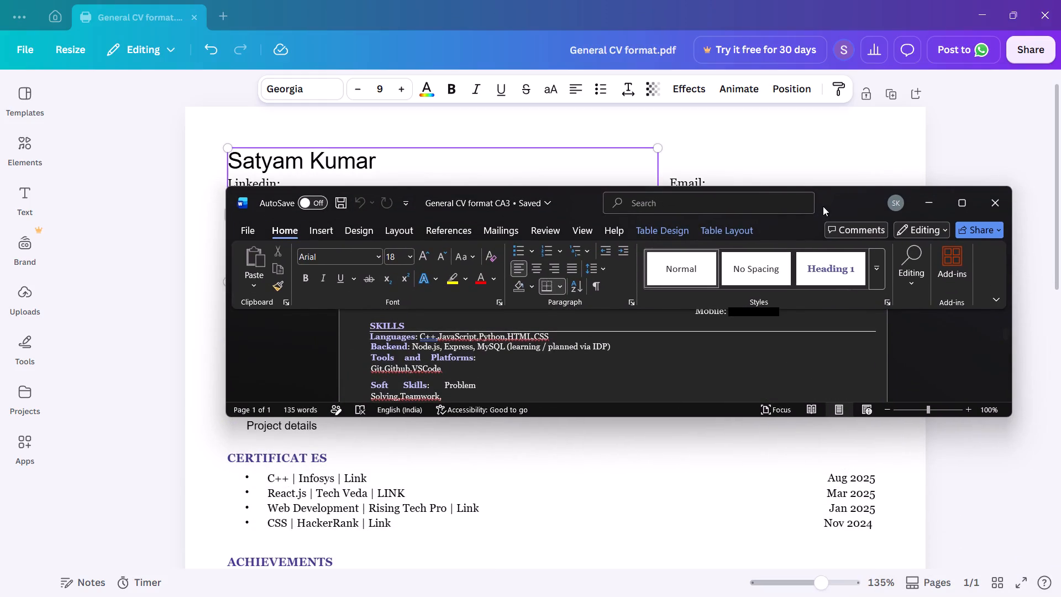
drag(826, 204, 860, 358)
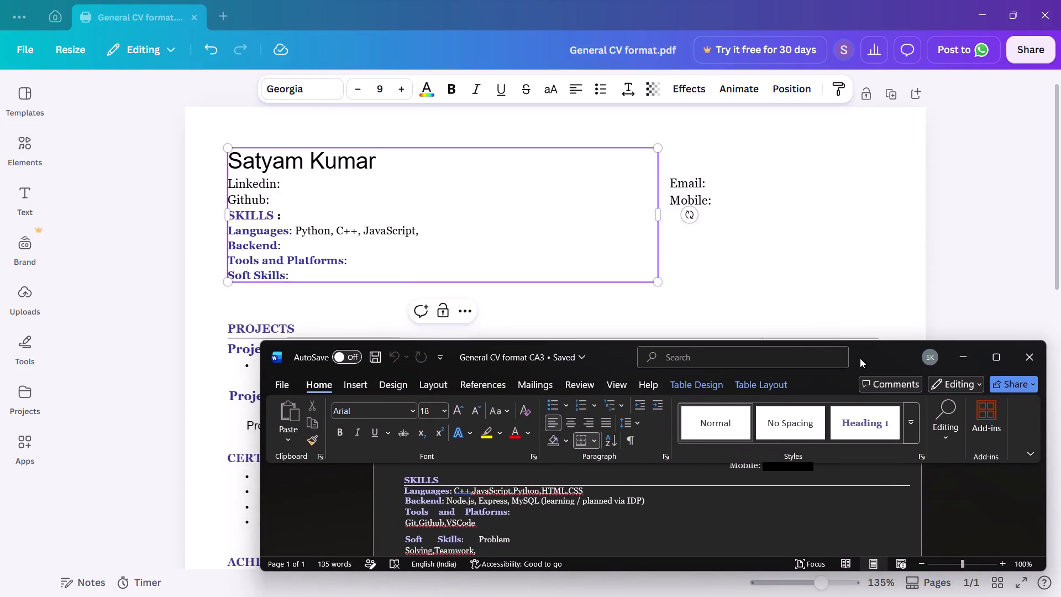
click(432, 233)
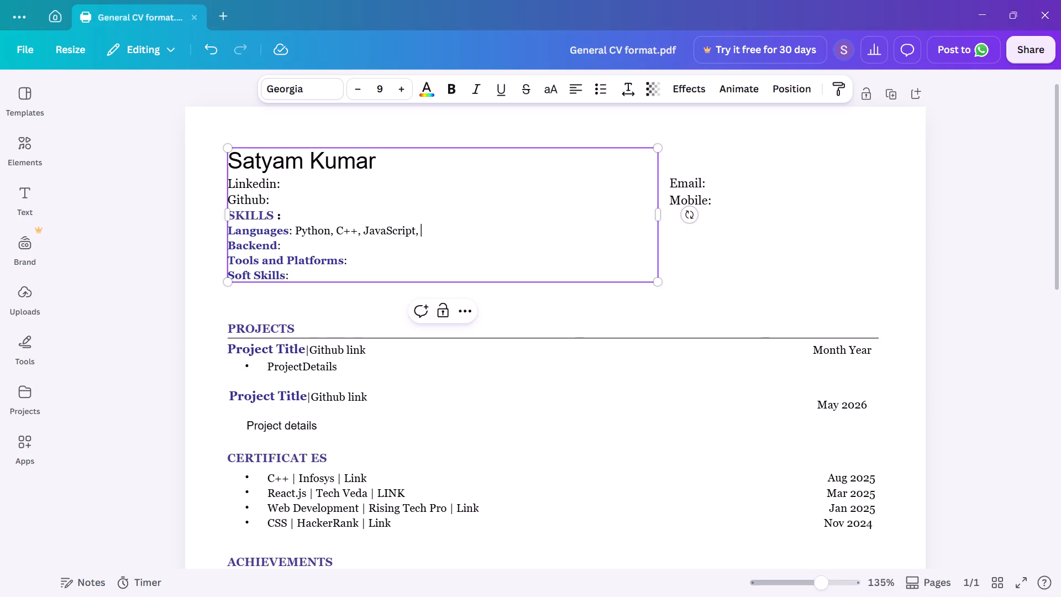
text(CS)
key(s)
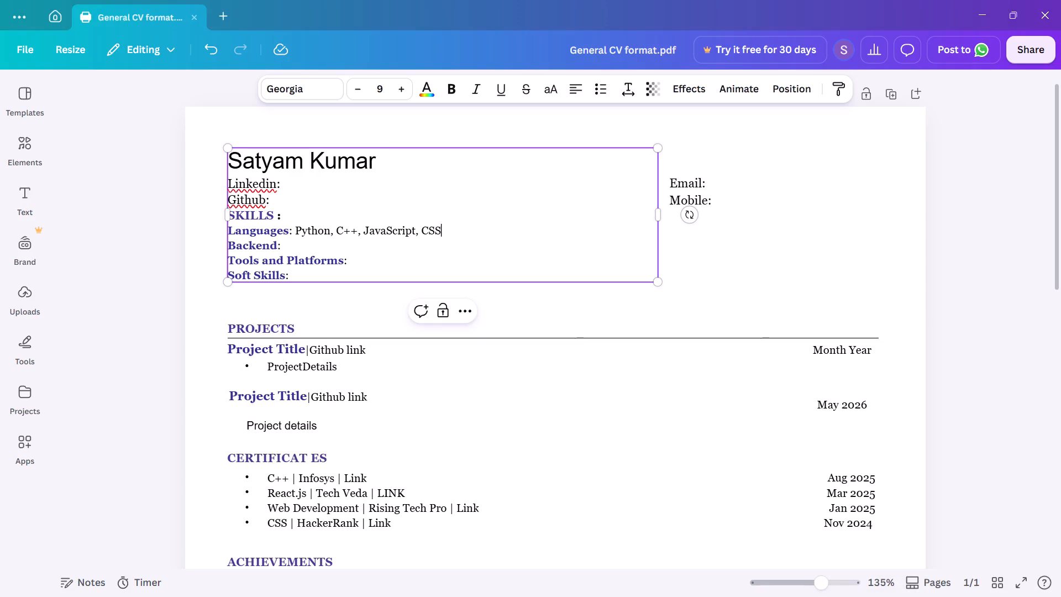
Fill the Backend line with Node.js and MySQL, each followed by a comma and a space.
click(322, 254)
click(293, 246)
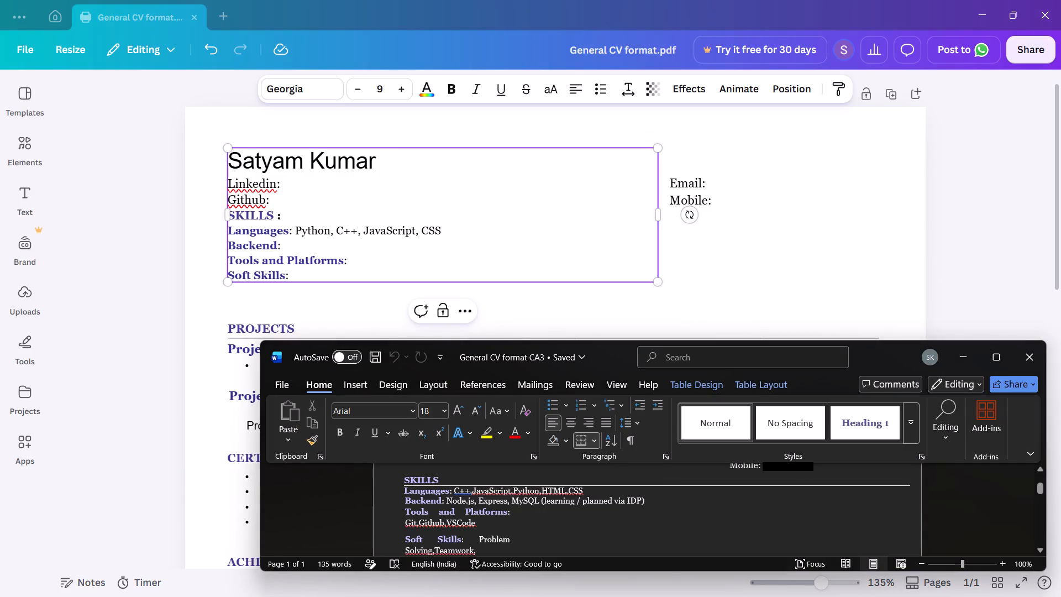
click(302, 242)
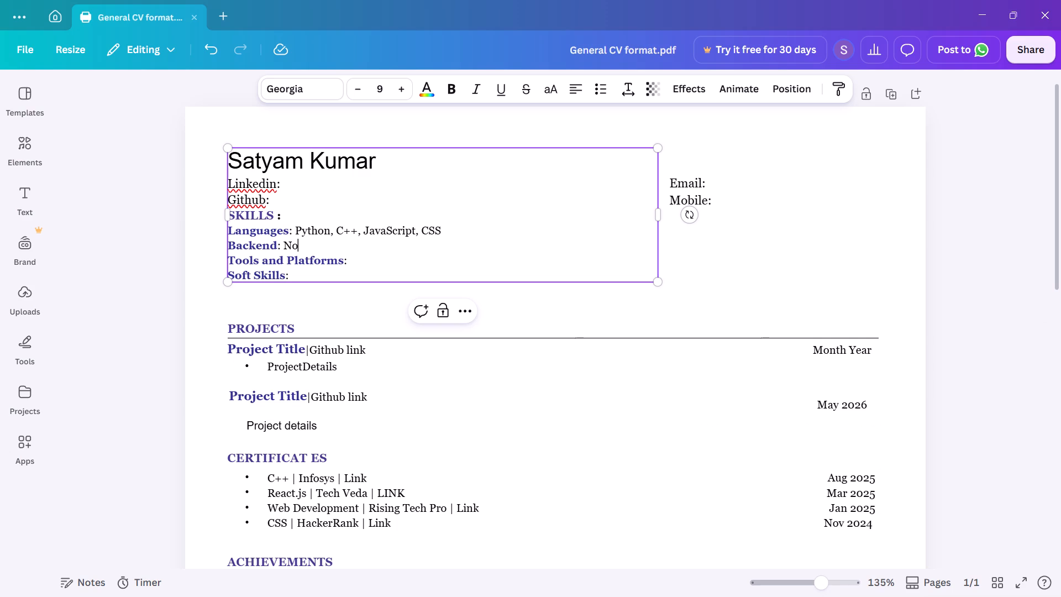
text(de.js)
text(,)
key(space)
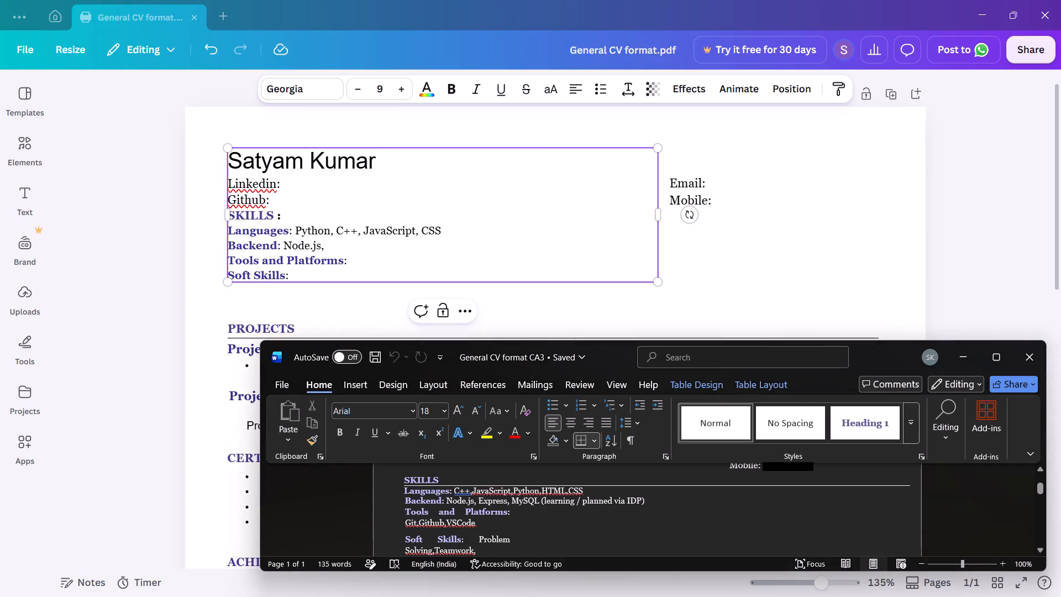
click(329, 252)
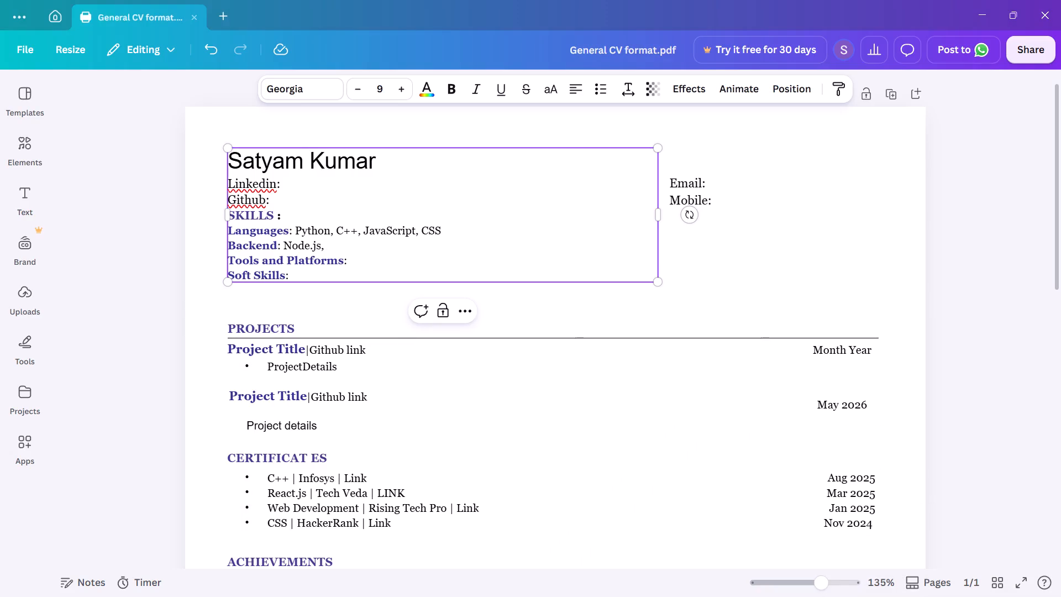
text(SQL)
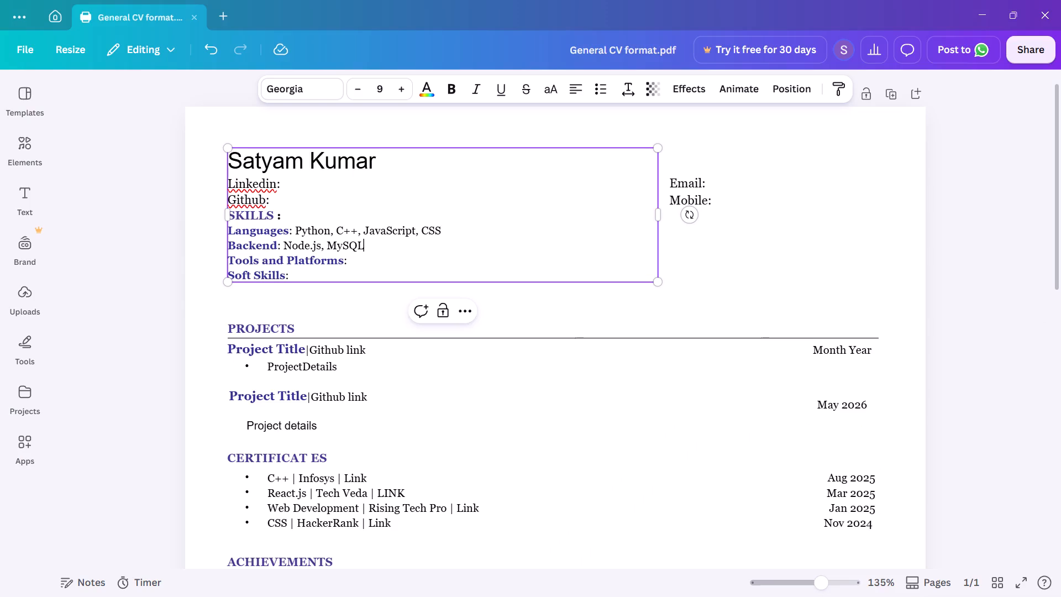
key(comma)
key(space)
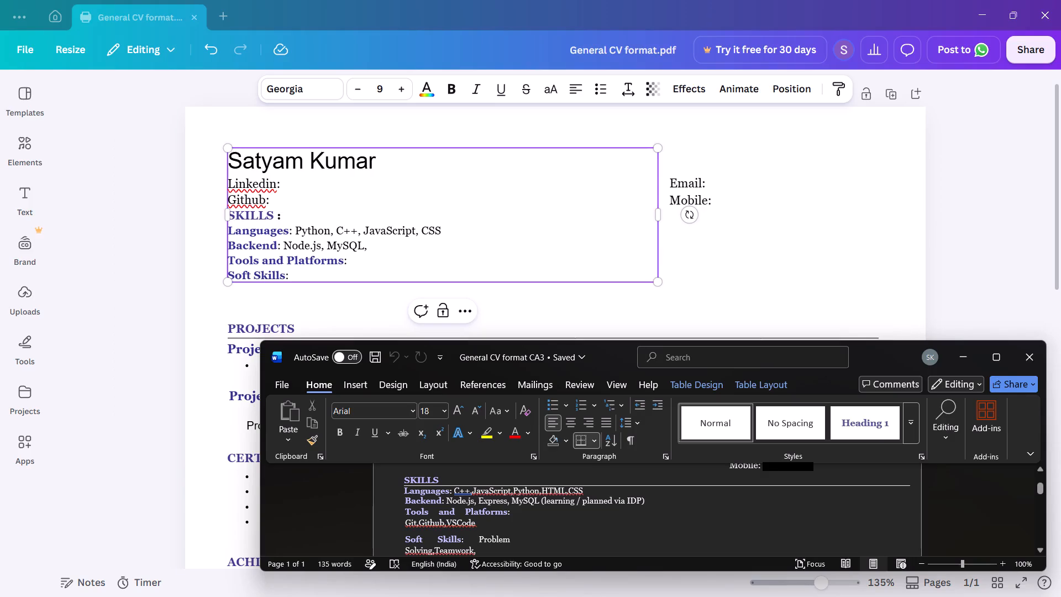
Enter Git and GitHub, each followed by a comma, in the Tools and Platforms line.
click(364, 261)
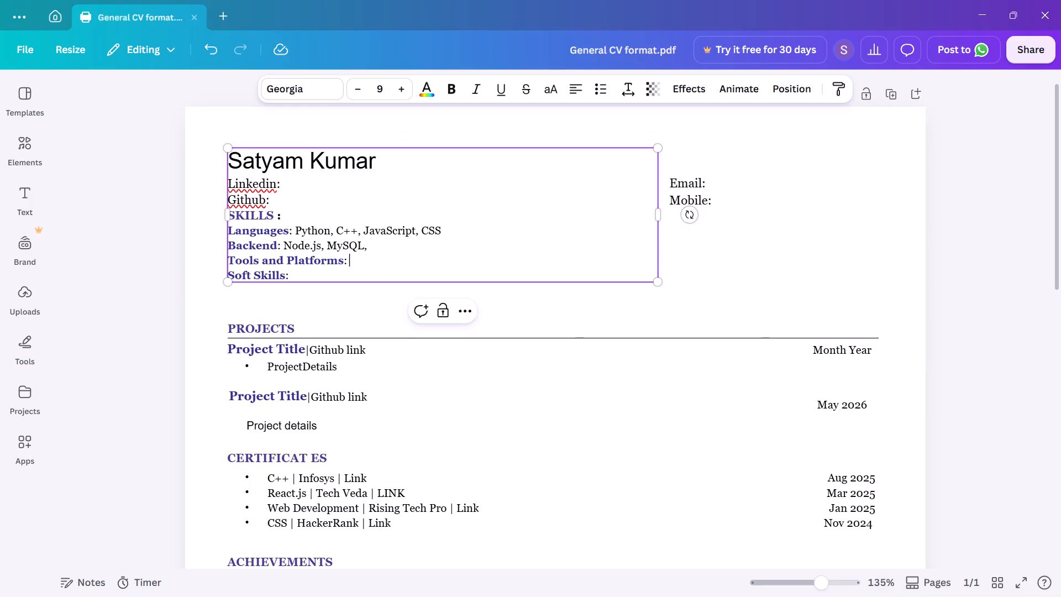
text(ir,)
key(space)
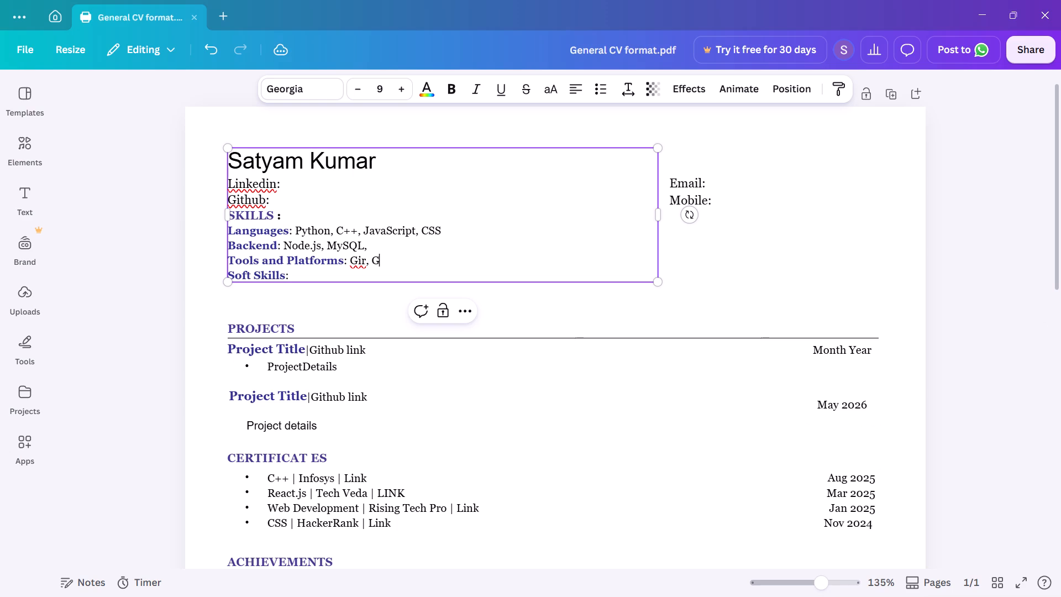
text(ub)
text(,)
key(space)
click(363, 262)
key(Down)
key(Up)
key(Right)
key(BackSpace)
key(t)
Add VSCode after GitHub in the Tools and Platforms line.
key(Right)
key(Right)
key(Right)
key(Right)
key(Right)
key(Right)
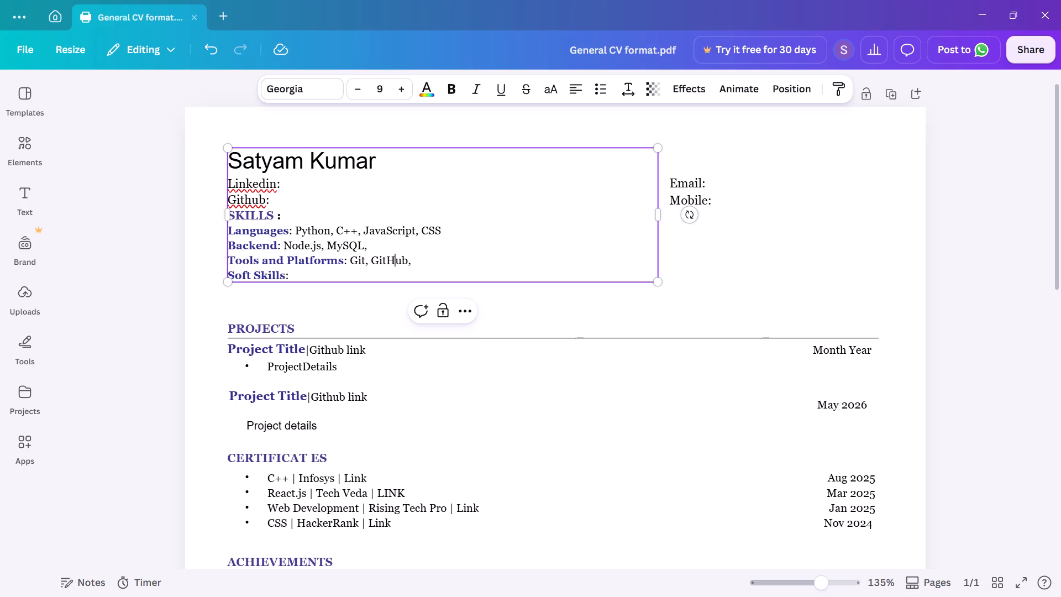
key(Right)
key(Right)
key(Right)
key(space)
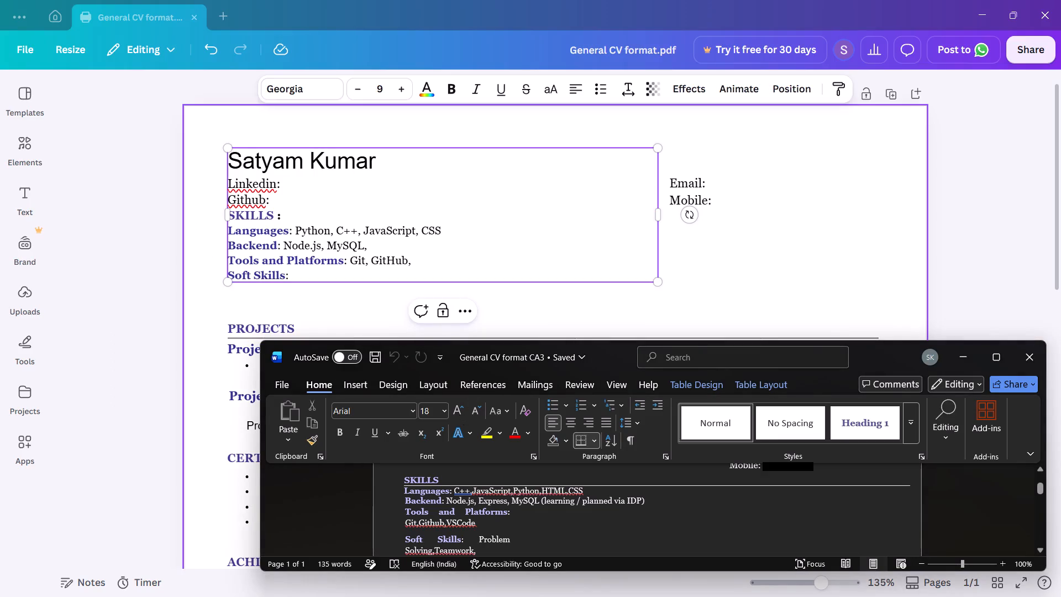
click(438, 259)
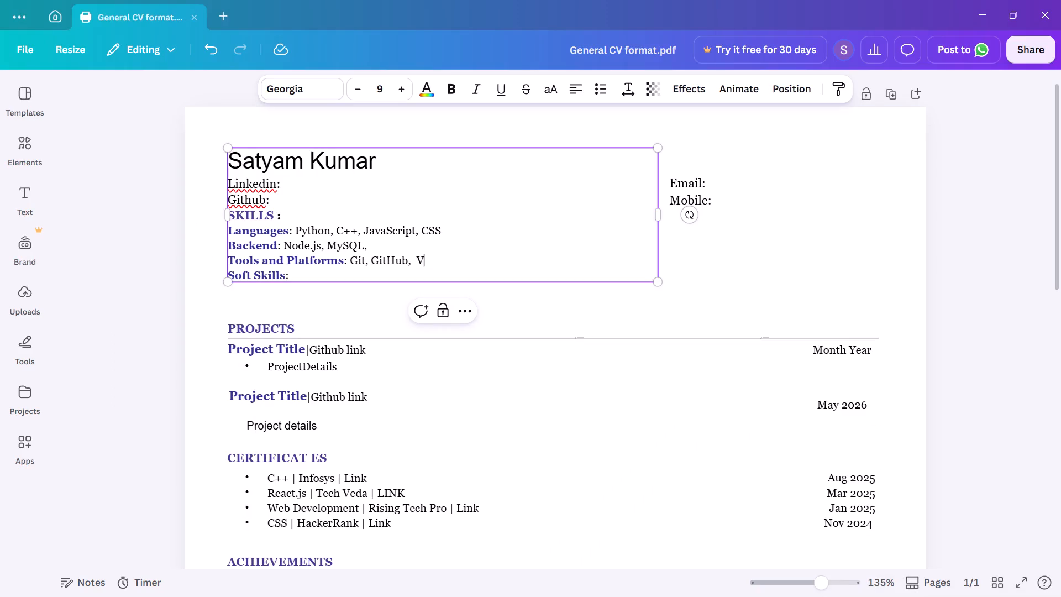
key(c)
Remove the extra space before VSCode in the Tools and Platforms line.
key(Left)
key(Left)
key(Left)
key(Left)
key(Left)
key(Left)
key(BackSpace)
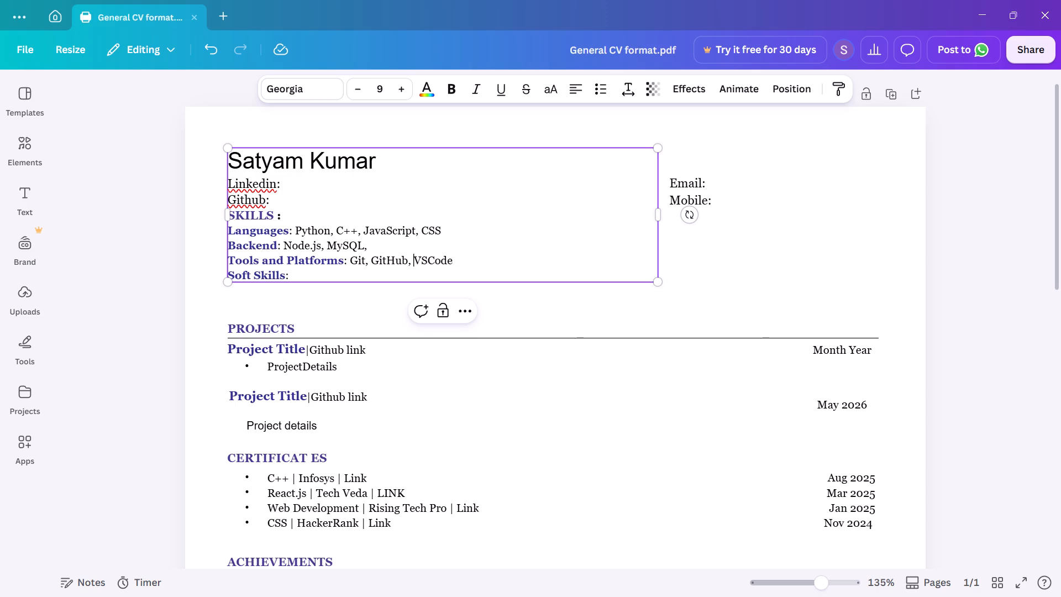
key(Right)
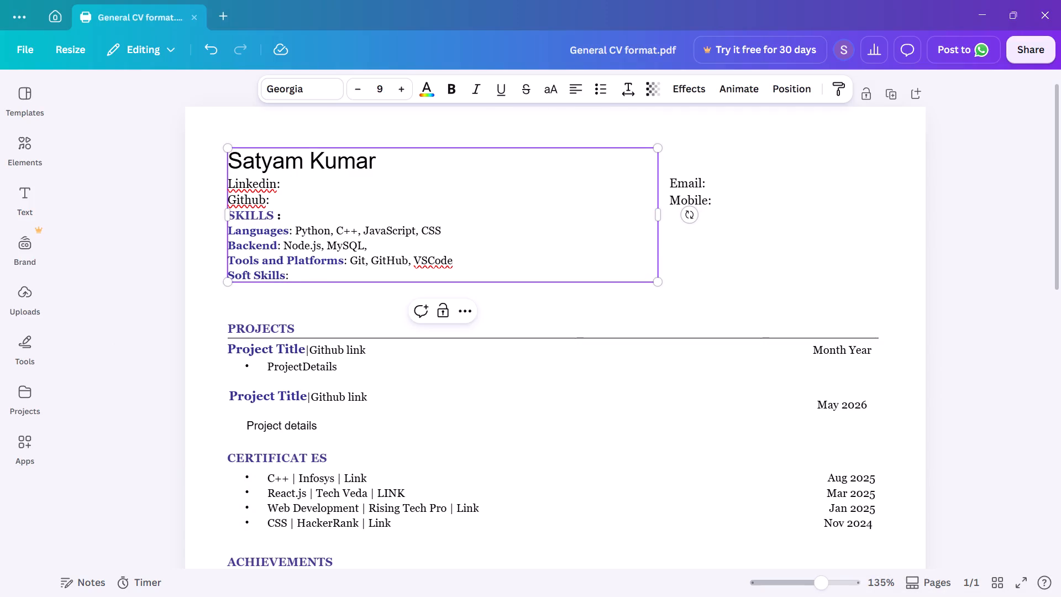
Minimize Canva and examine the Soft Skills entry and the Projects section in the Word CV.
click(300, 275)
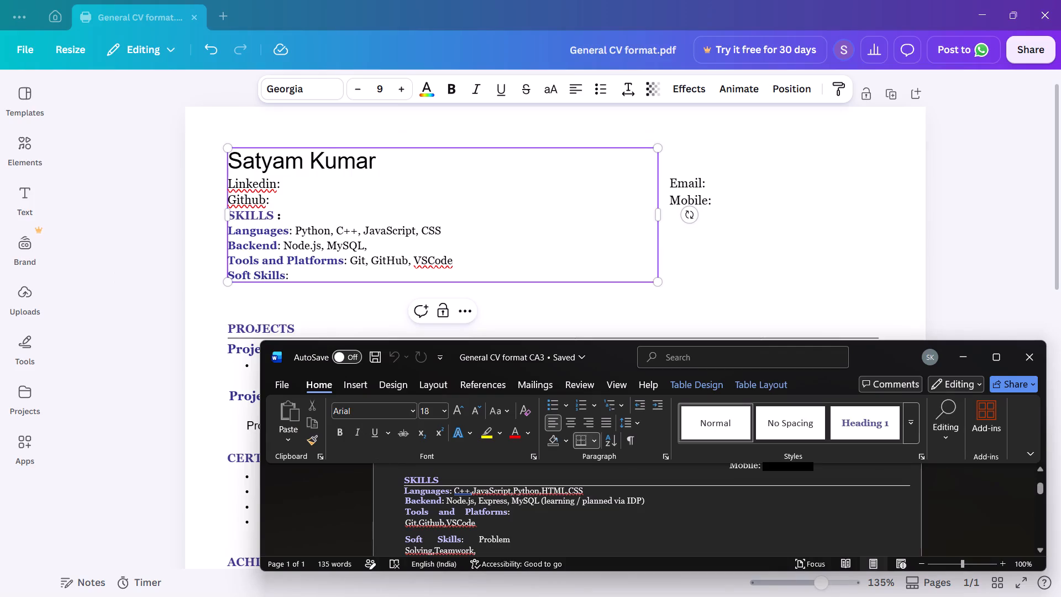
scroll(454, 474, down, 1)
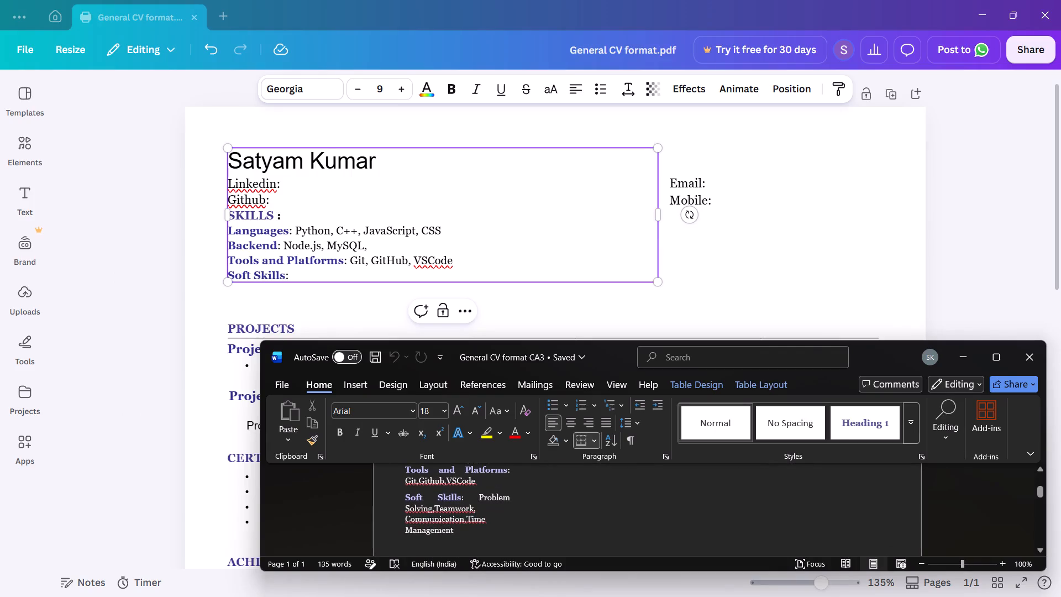
scroll(454, 474, down, 2)
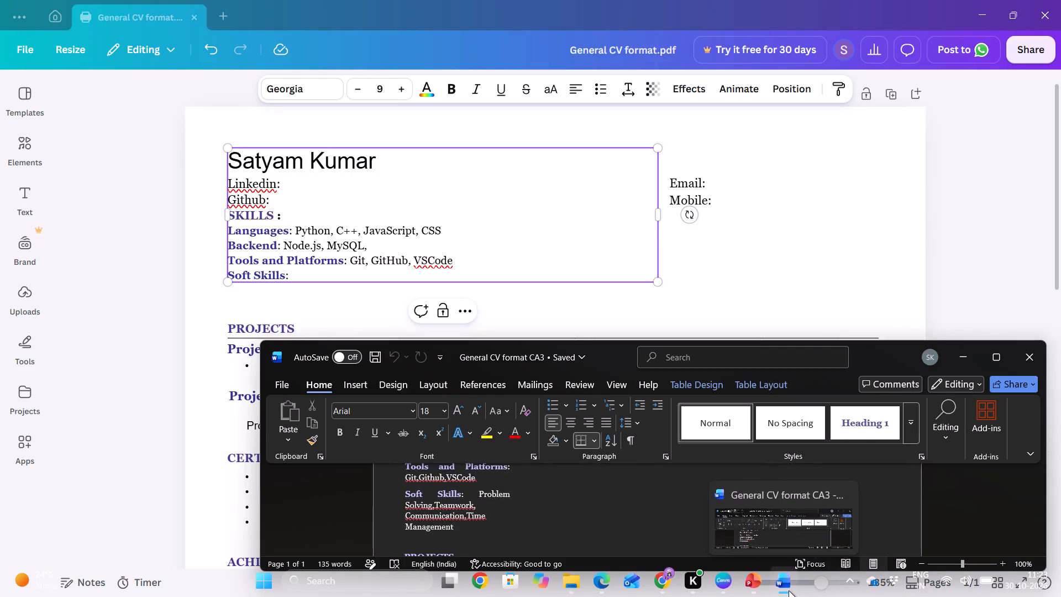
click(849, 210)
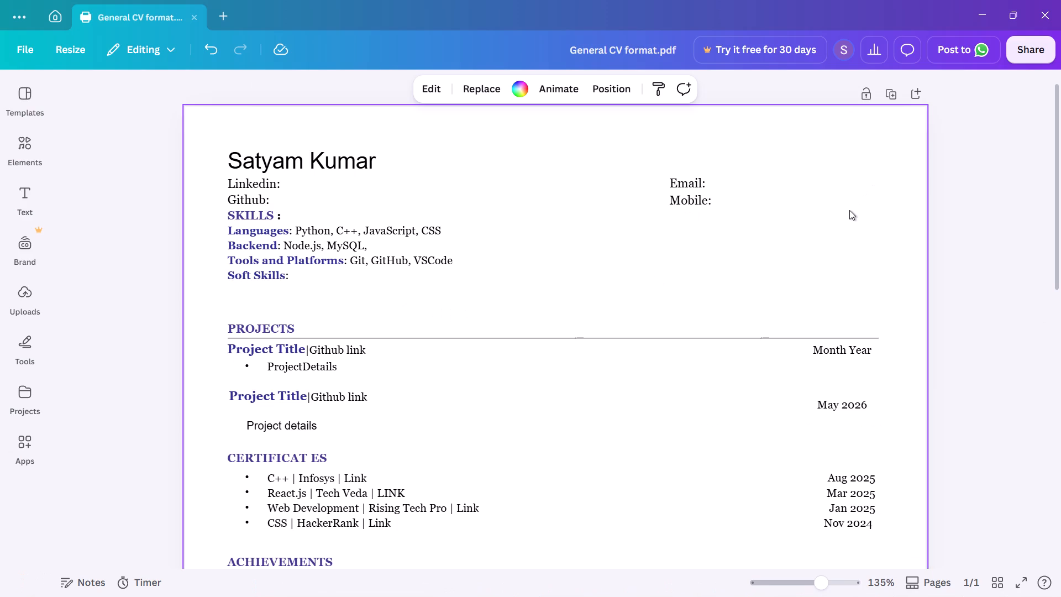
click(992, 6)
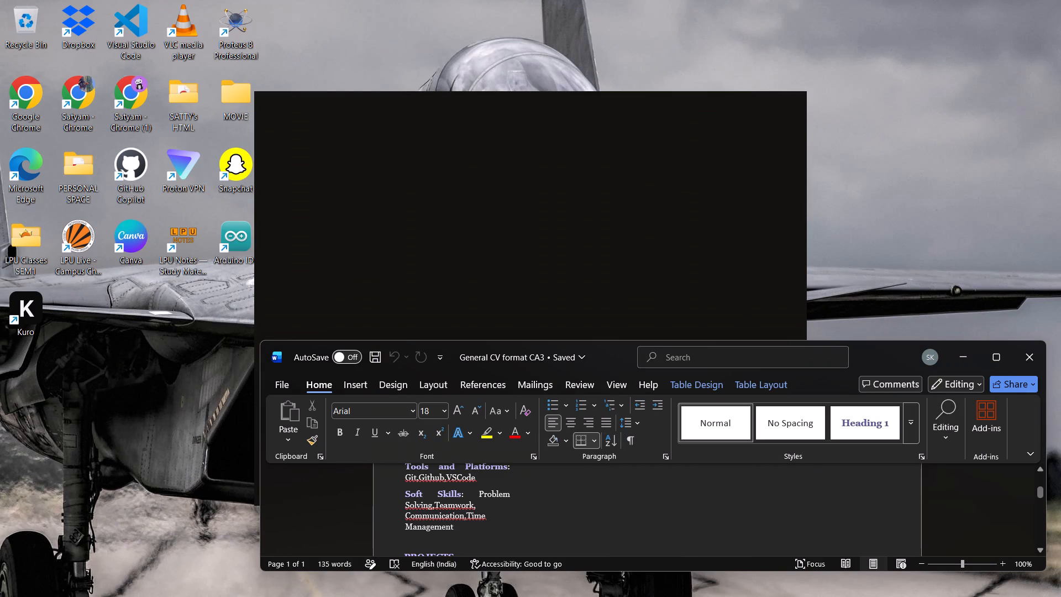
scroll(774, 534, right, 1)
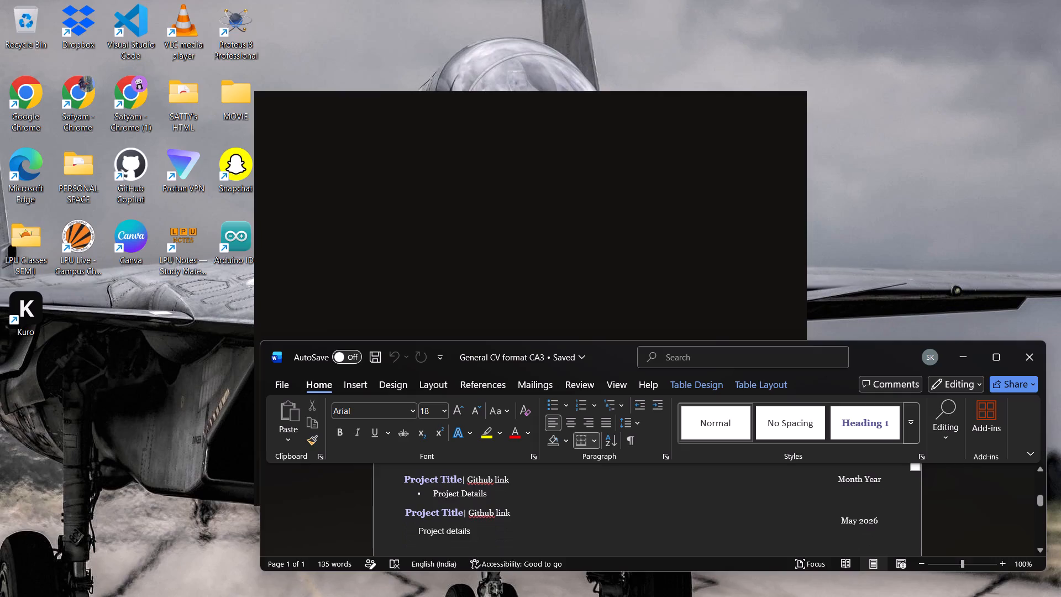
scroll(774, 534, right, 2)
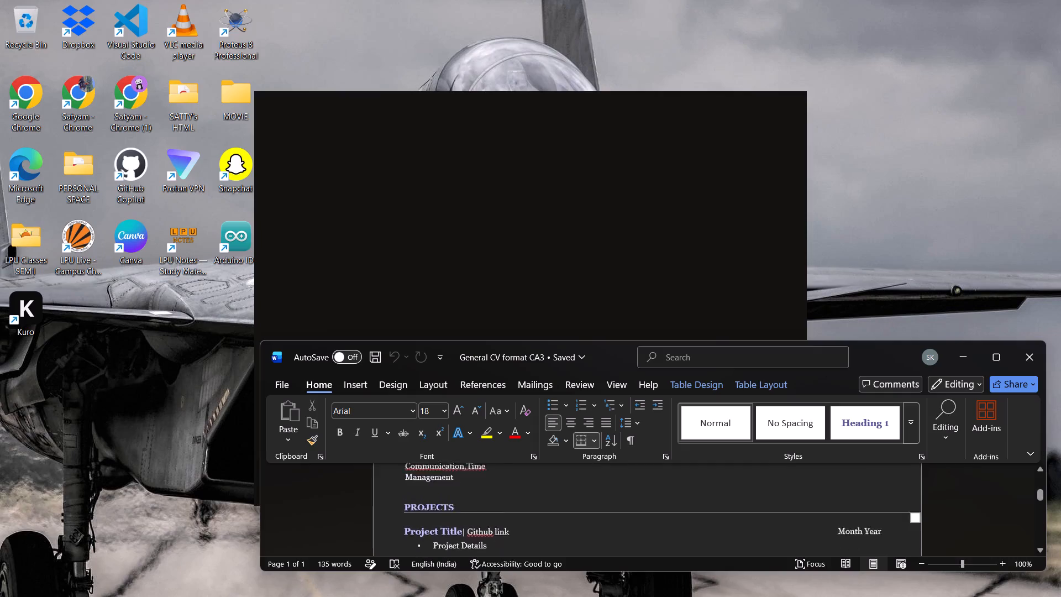
scroll(774, 534, right, 2)
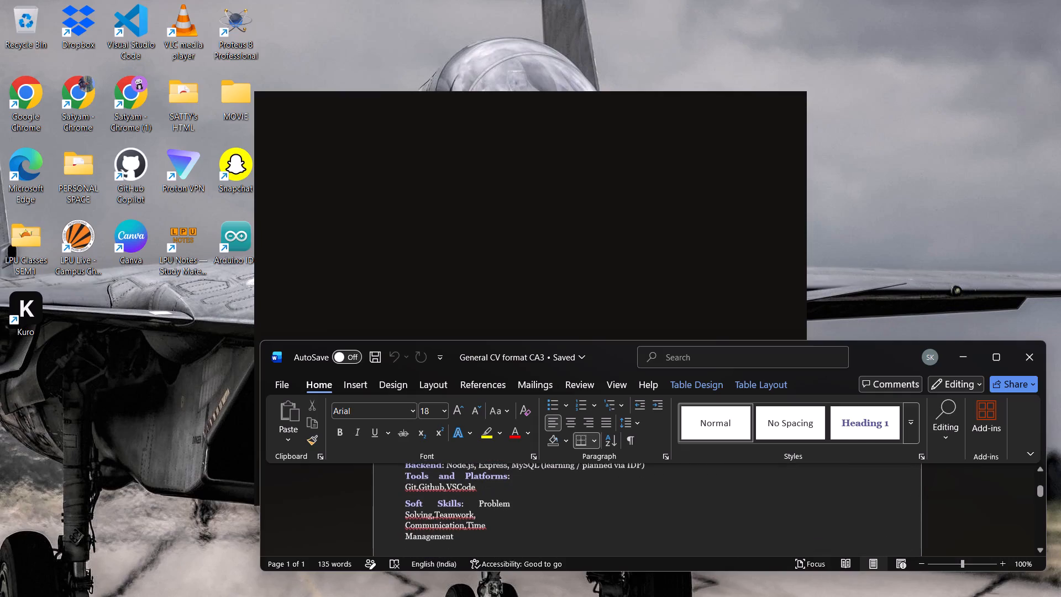
scroll(774, 534, right, 3)
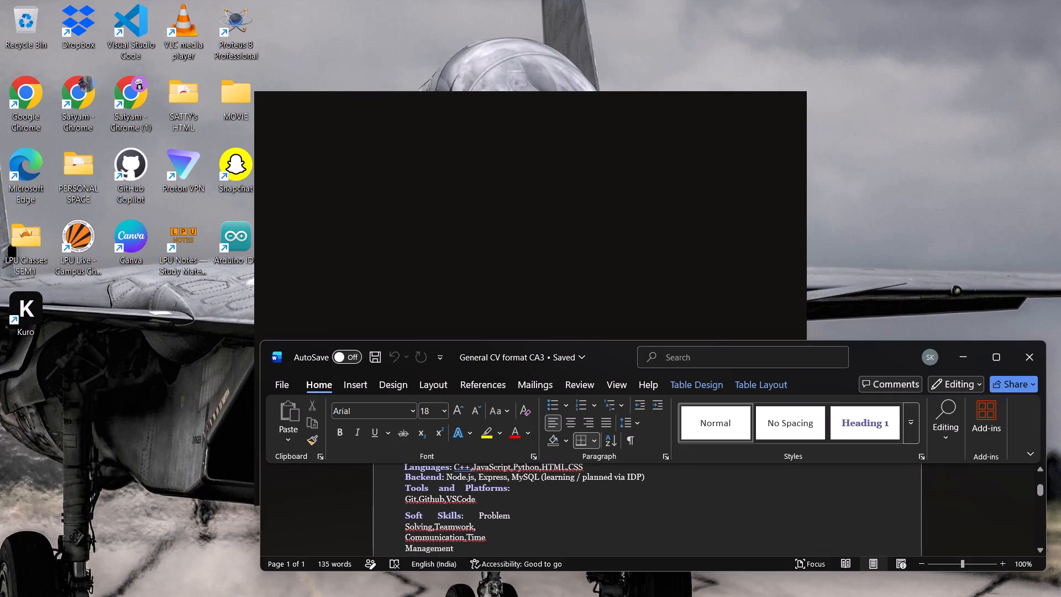
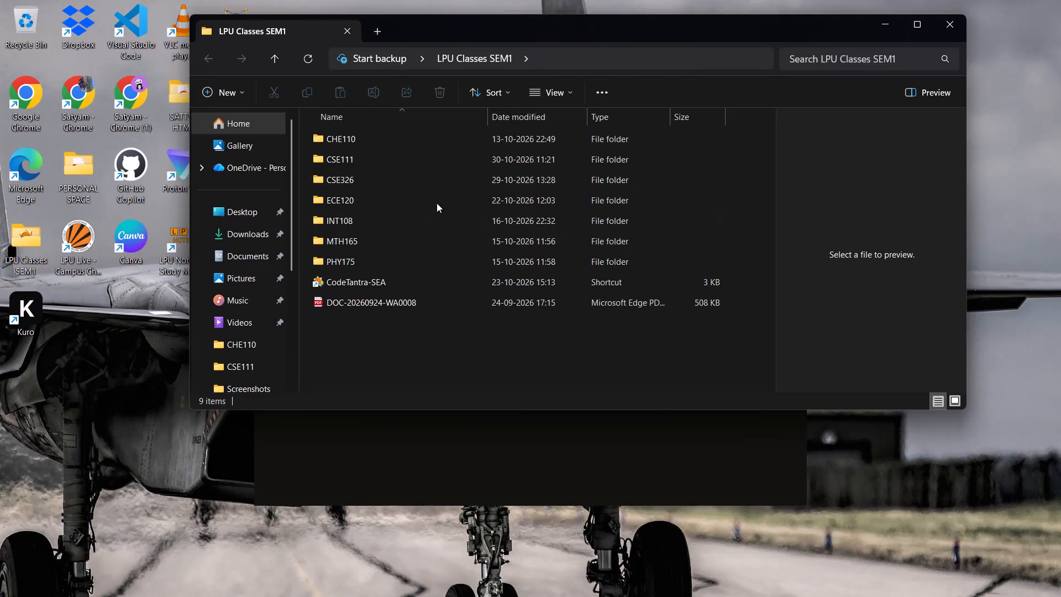
Open the Rubrics for CA4 dream CV PDF from the CSE111 folder and examine its criteria, descriptions and marks.
double_click(454, 161)
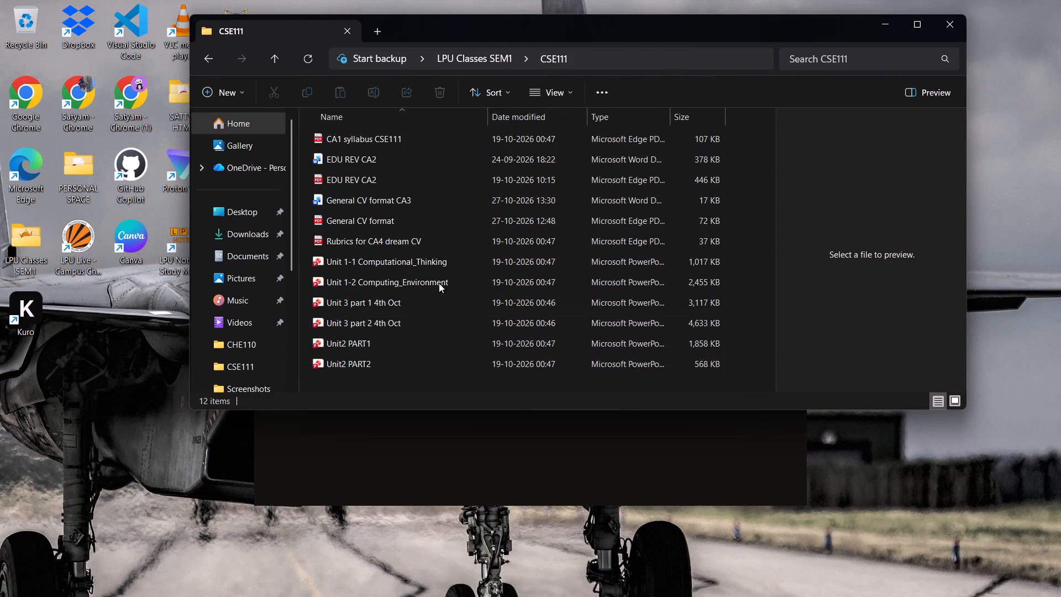
double_click(449, 234)
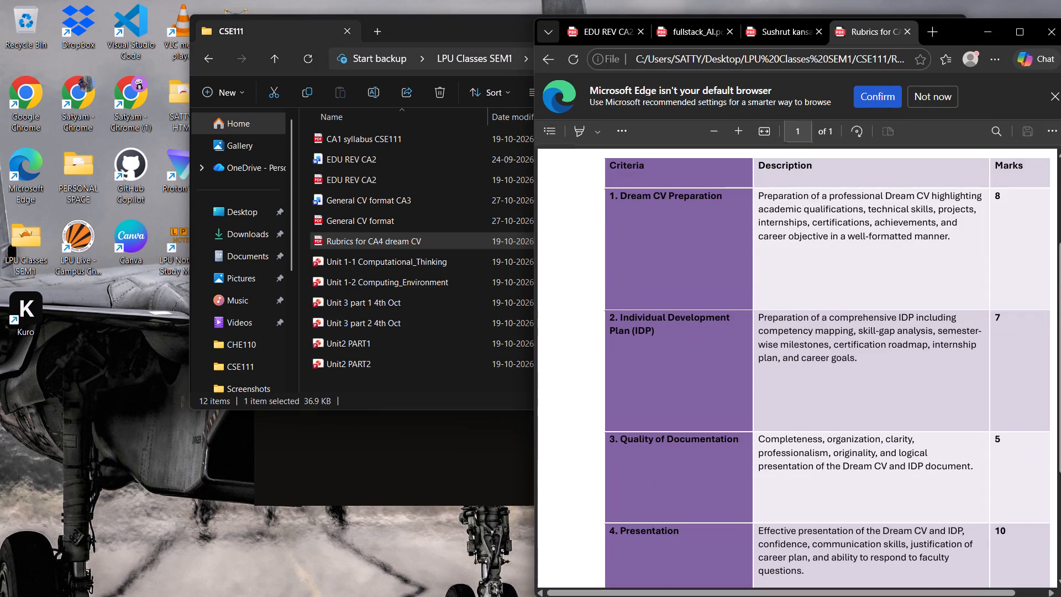
scroll(791, 328, right, 1)
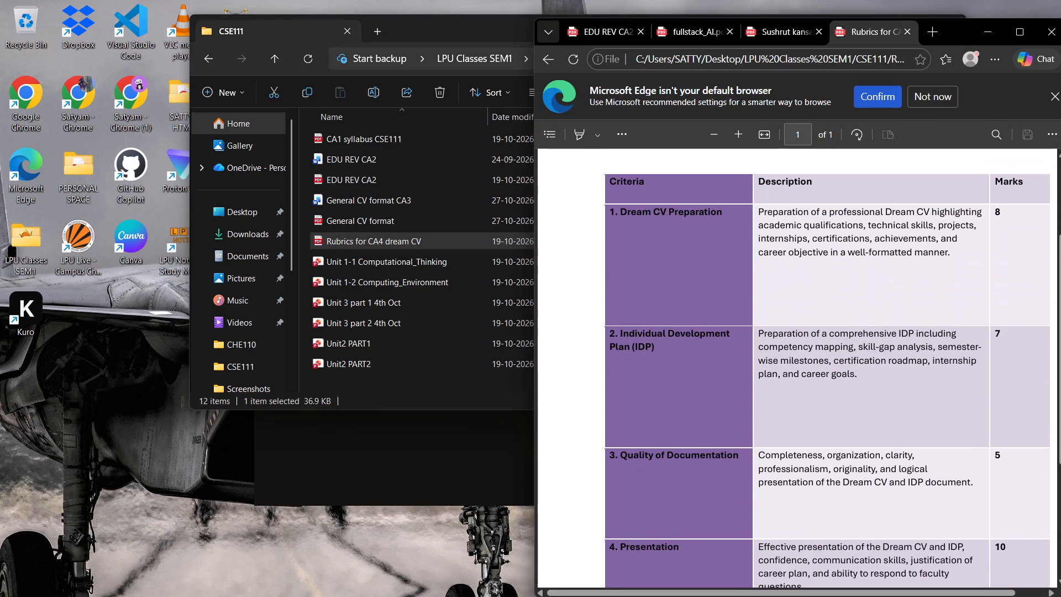
scroll(791, 328, left, 4)
scroll(791, 328, down, 2)
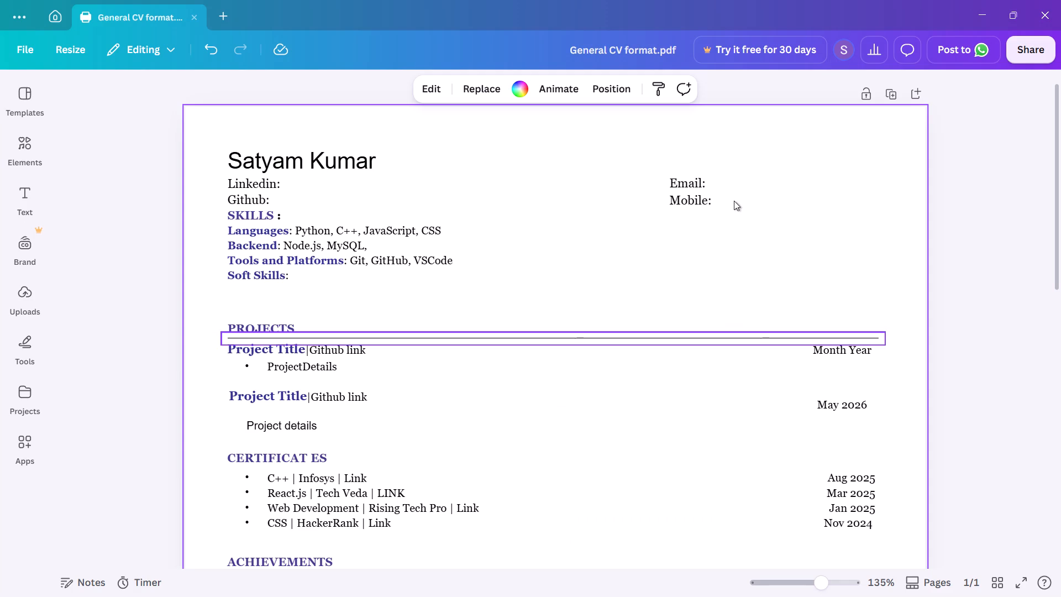
Switch to Canva and open the Email and Mobile contact text in the CV header for editing.
click(733, 184)
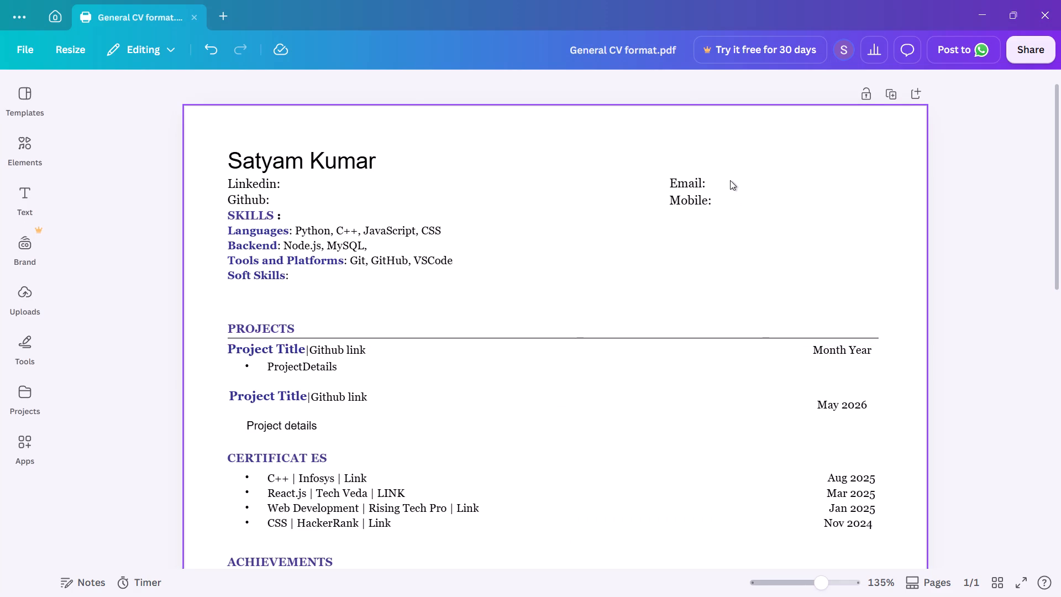
click(730, 180)
click(709, 181)
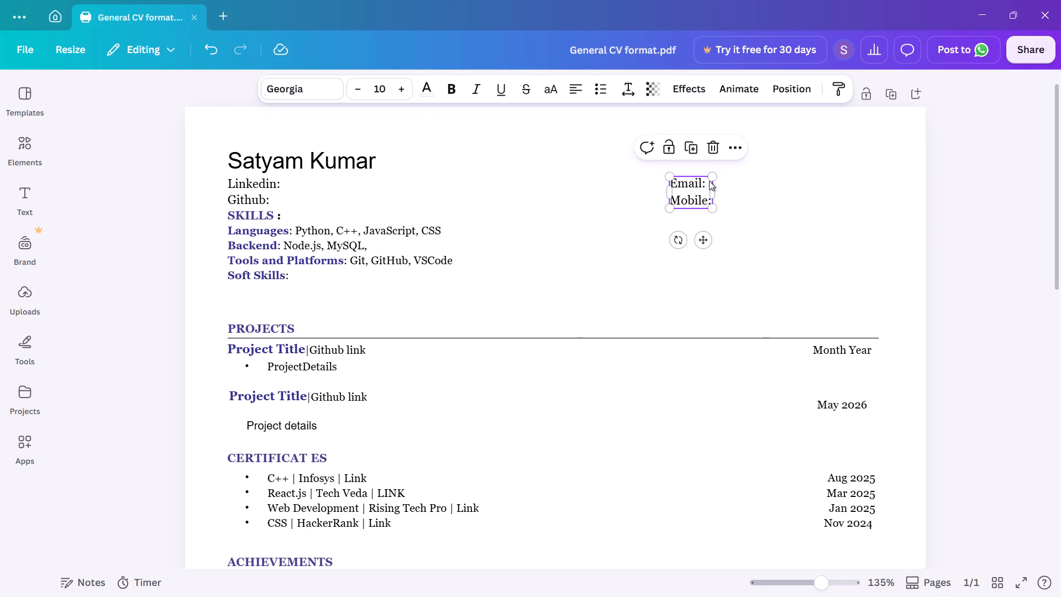
click(709, 181)
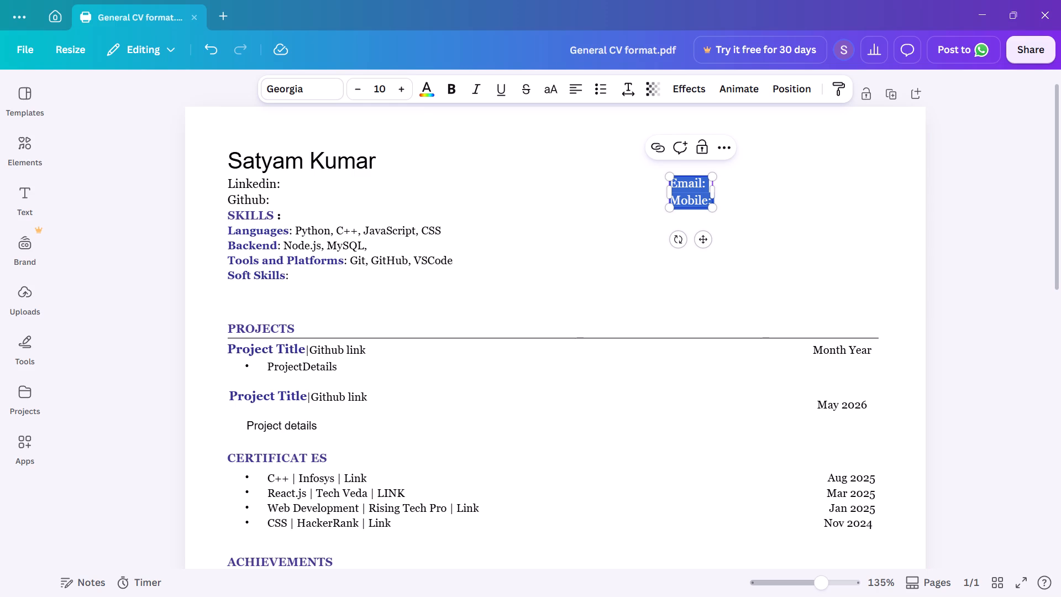
Widen the Email and Mobile text box in the CV header slightly, keeping the two labels on separate lines.
click(713, 182)
drag(716, 182, 891, 170)
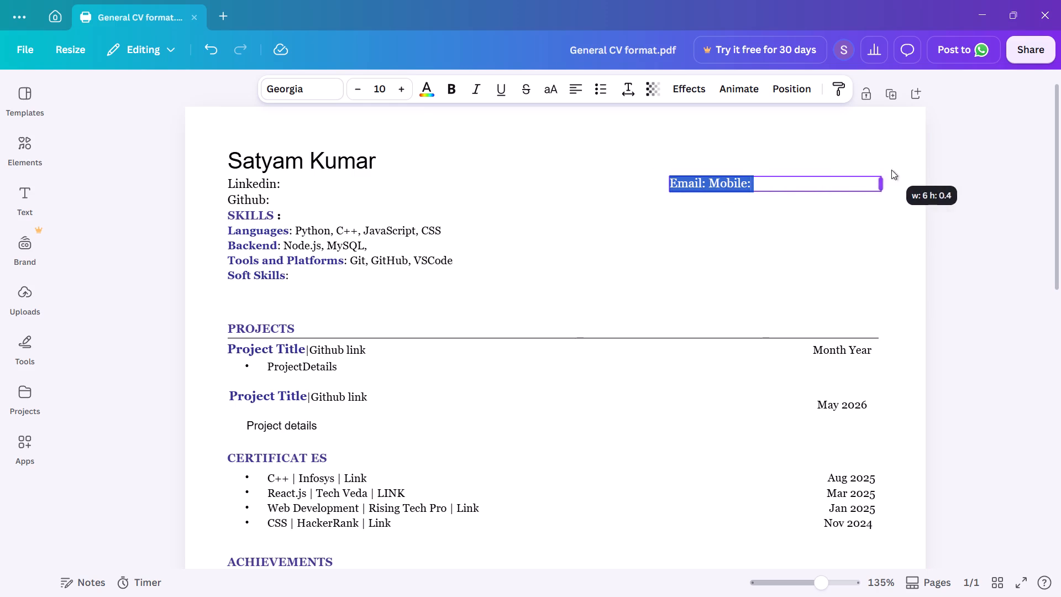
drag(891, 170, 756, 223)
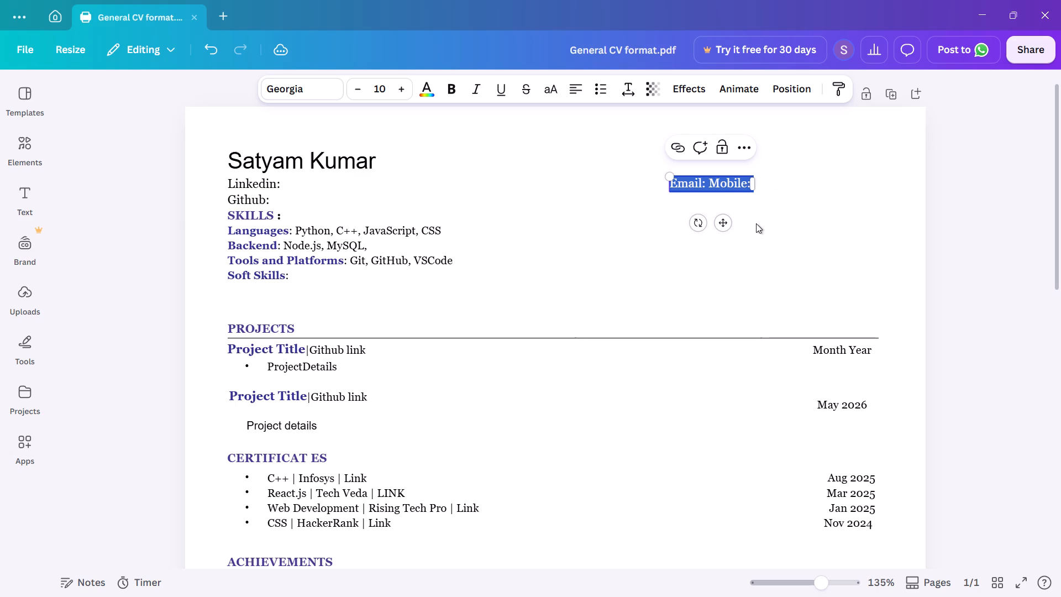
double_click(751, 187)
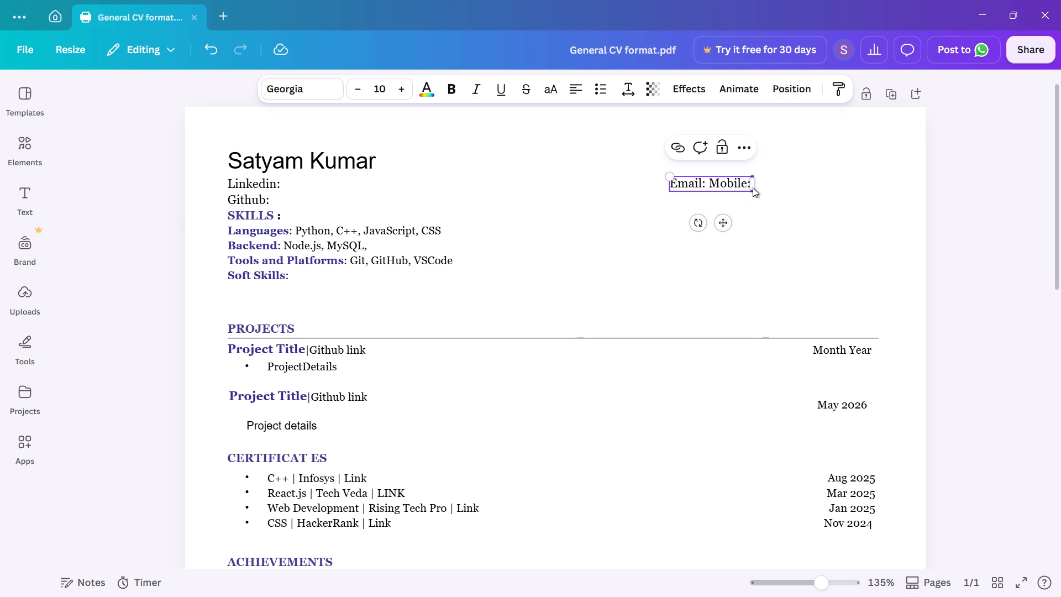
drag(755, 187, 735, 191)
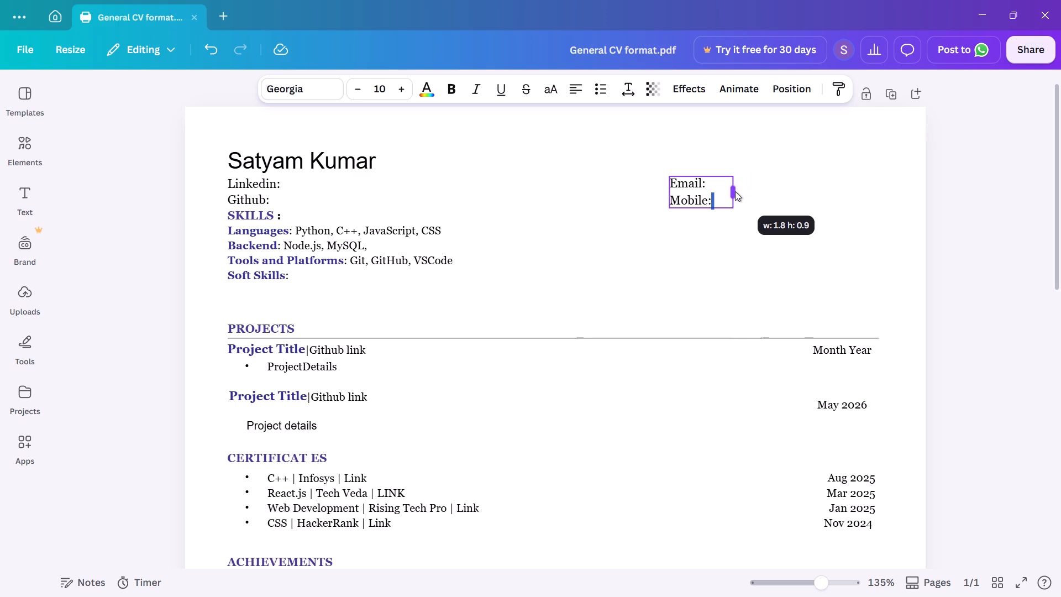
drag(735, 191, 732, 192)
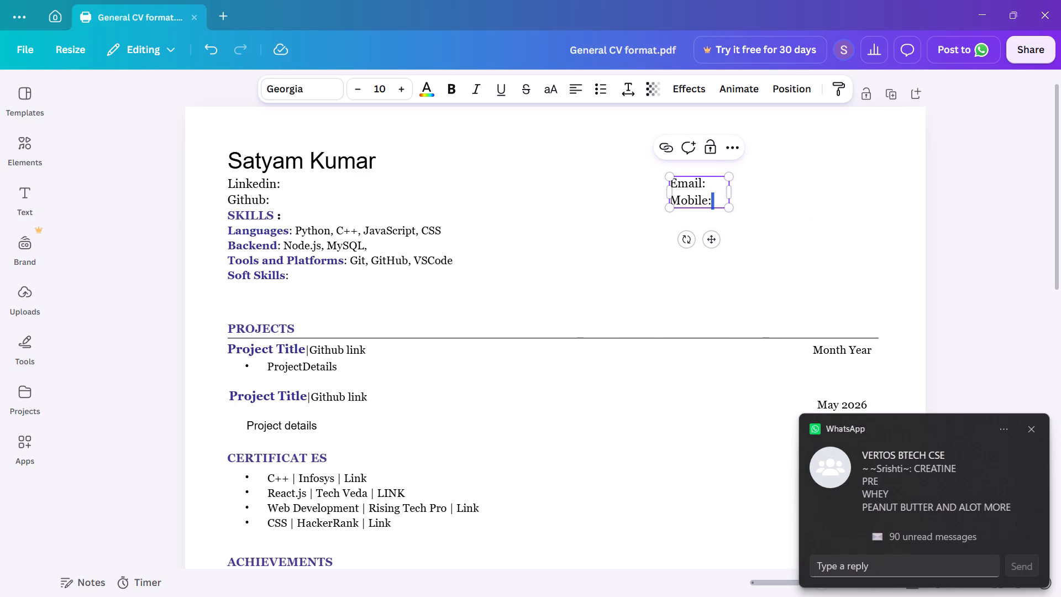
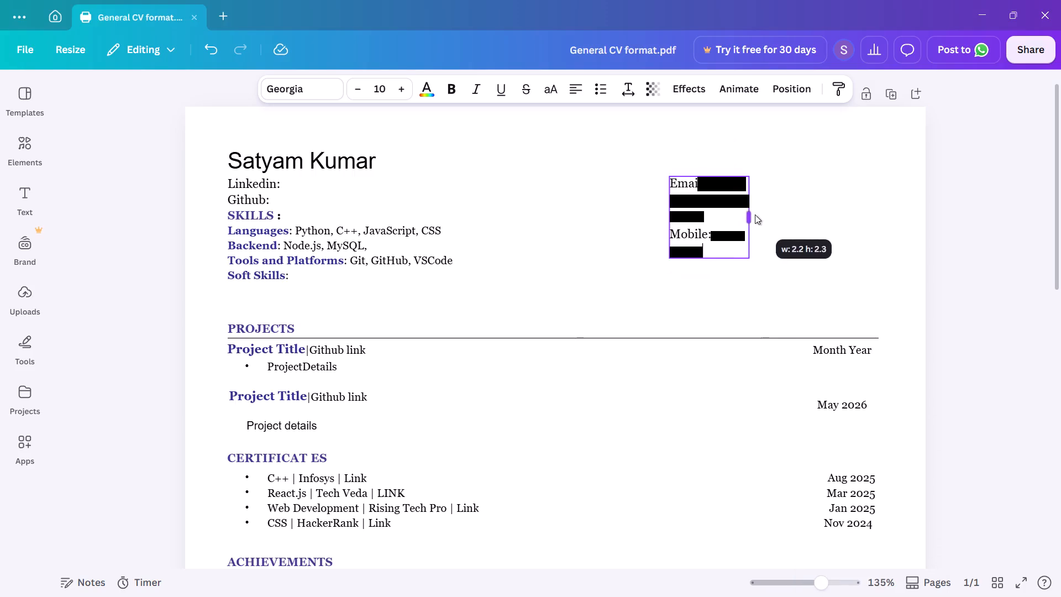
Widen the Email and Mobile text box in the CV header so each contact detail fits on one line.
drag(755, 214, 837, 209)
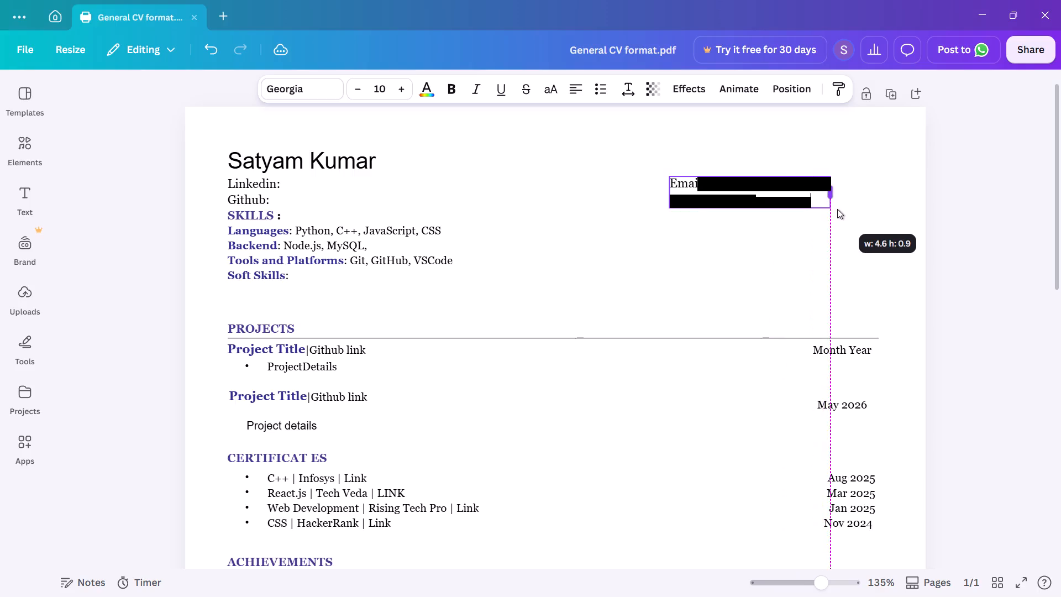
drag(837, 209, 916, 208)
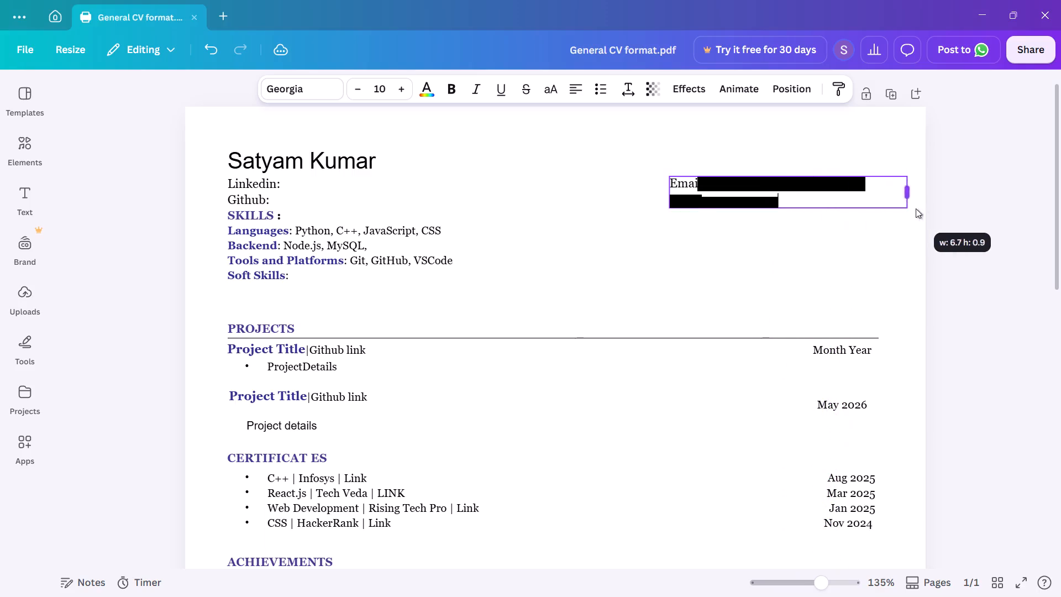
drag(916, 208, 864, 205)
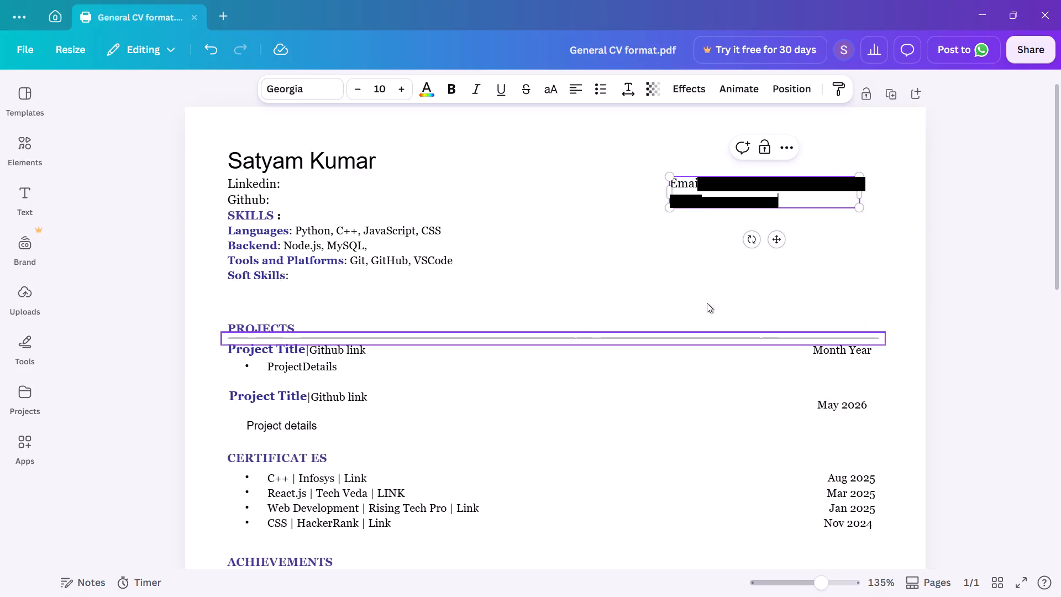
Enter "Problem Solving," as the first item on the Soft Skills line, following the earlier Word CV.
click(644, 277)
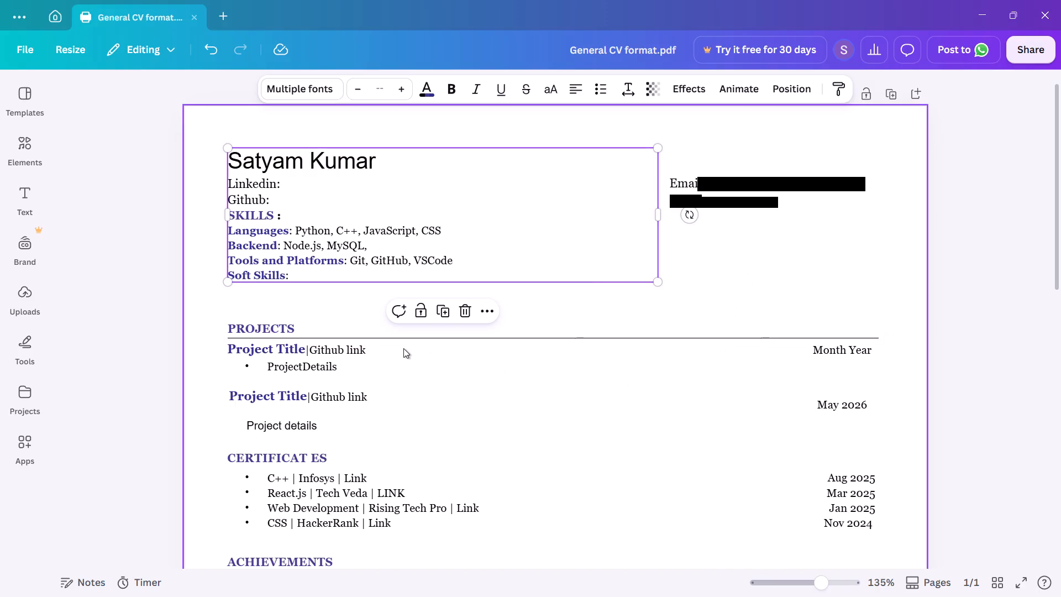
click(298, 274)
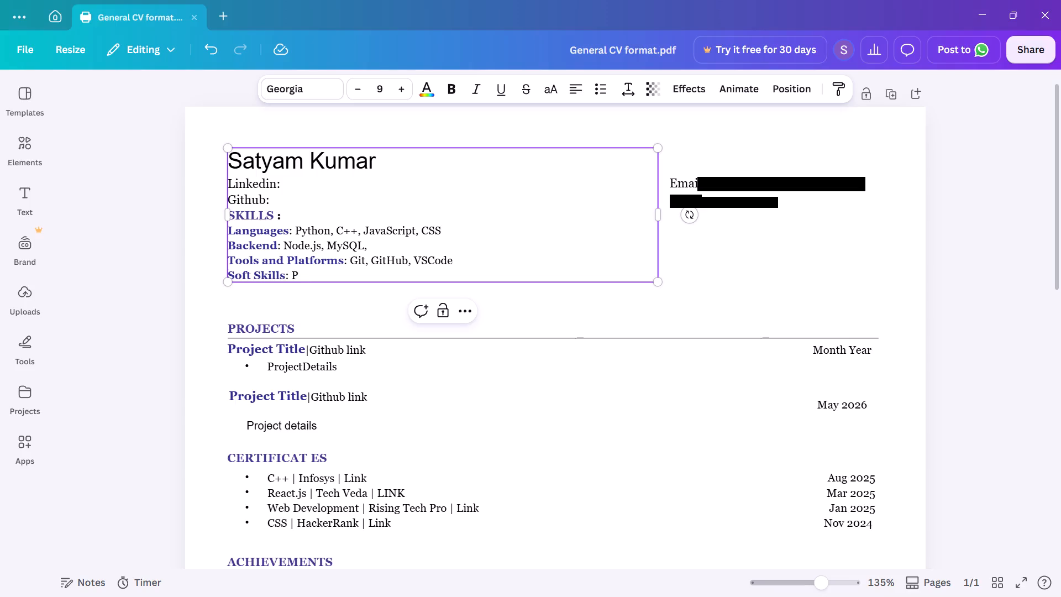
text(ro)
text(blem)
key(space)
key(BackSpace)
text(olver,)
key(space)
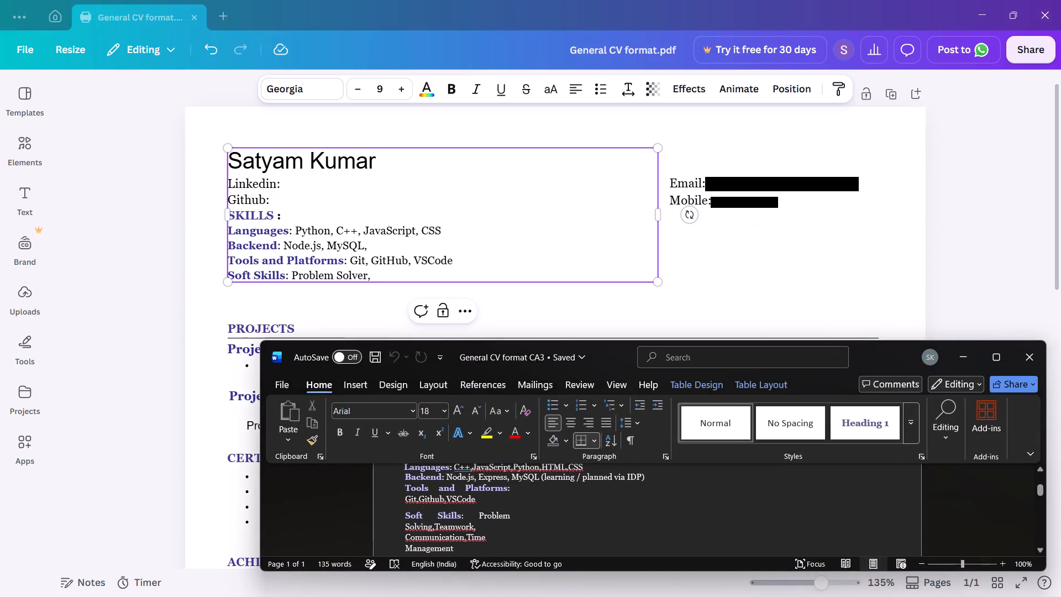
click(367, 278)
key(BackSpace)
key(BackSpace)
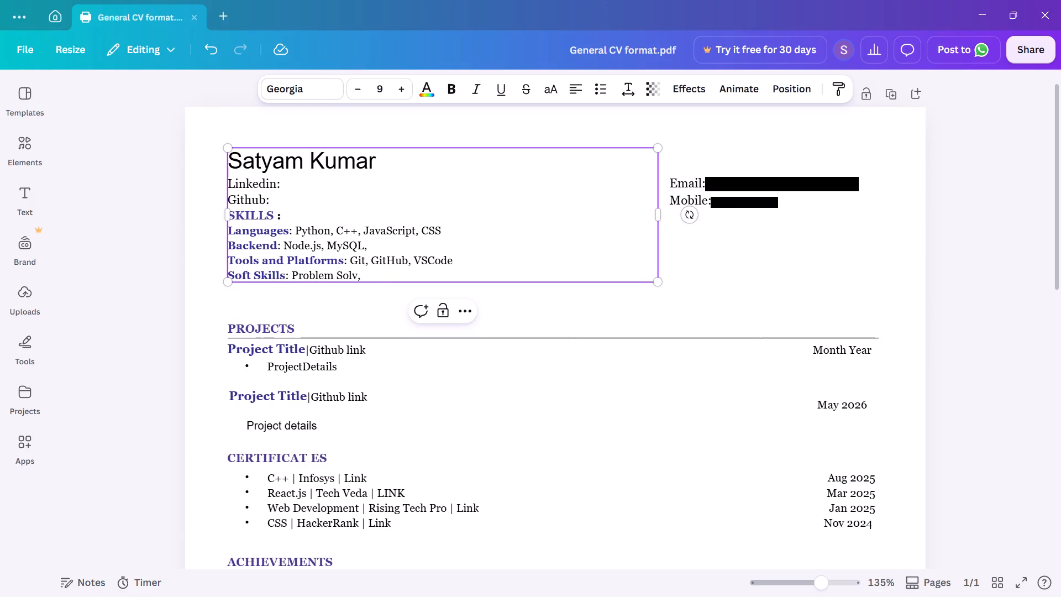
text(ing,)
key(space)
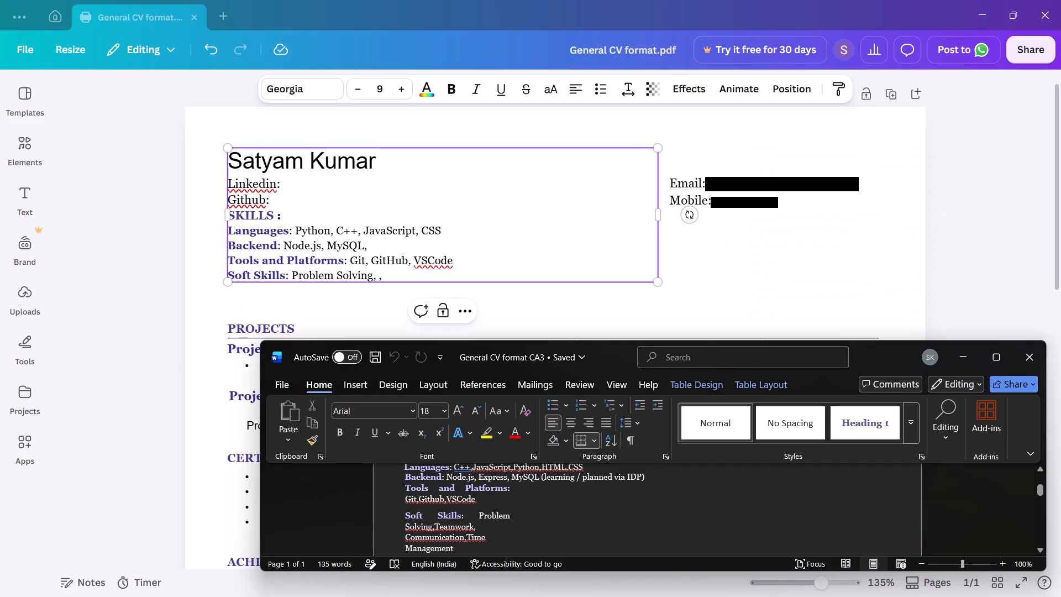
click(385, 275)
key(BackSpace)
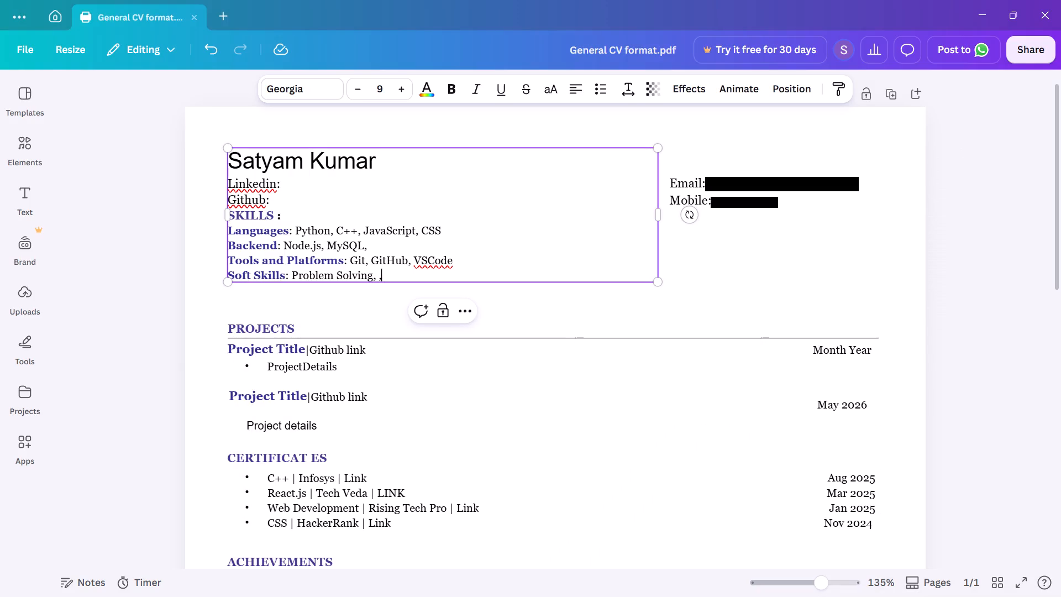
key(BackSpace)
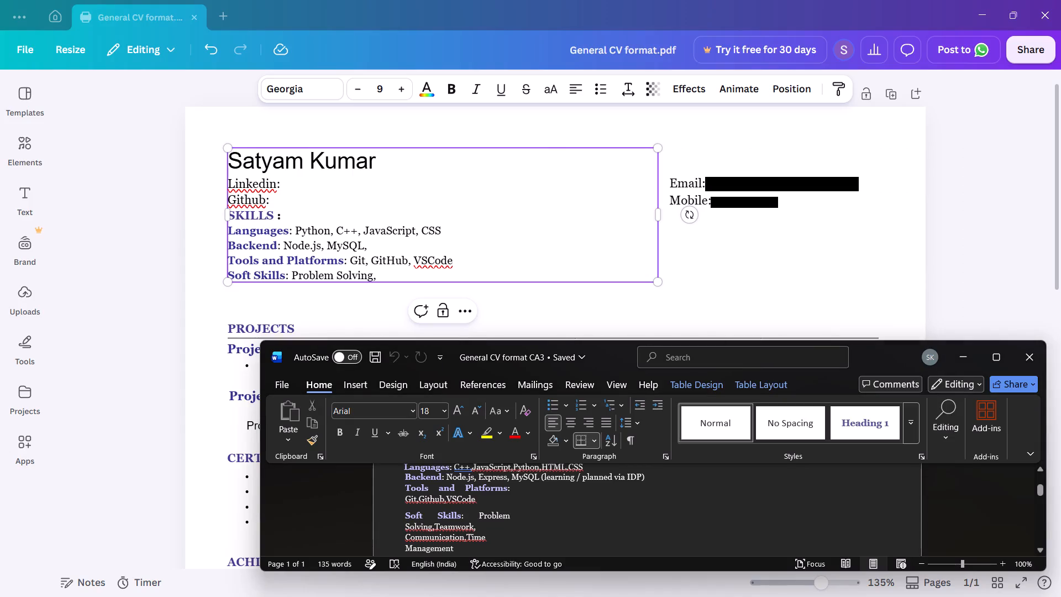
Continue the Soft Skills line with "Teamwork, Communication, Time management", taken from the Word CV.
click(385, 275)
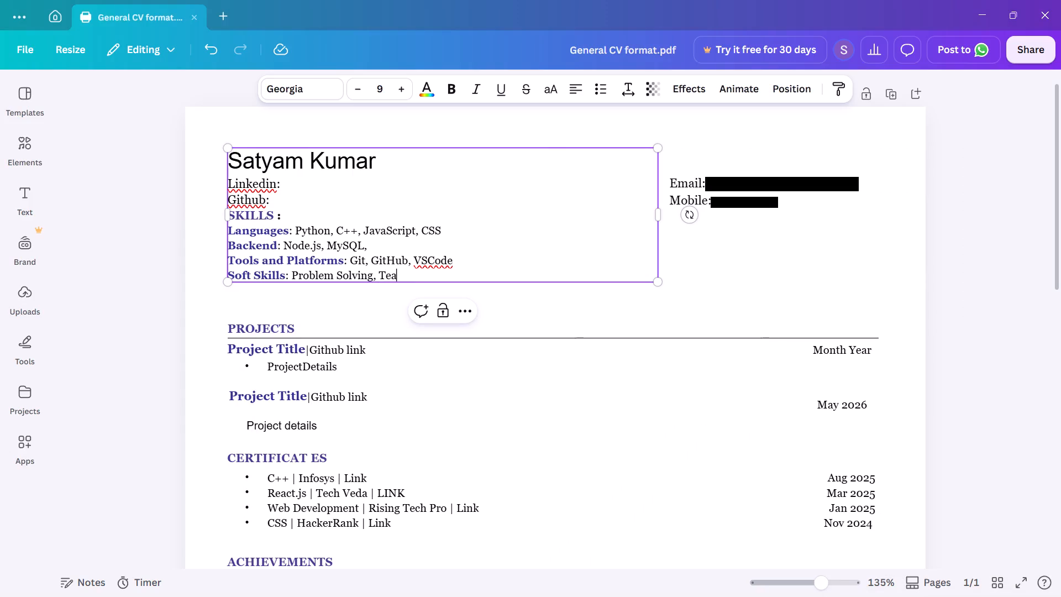
key(BackSpace)
text(work)
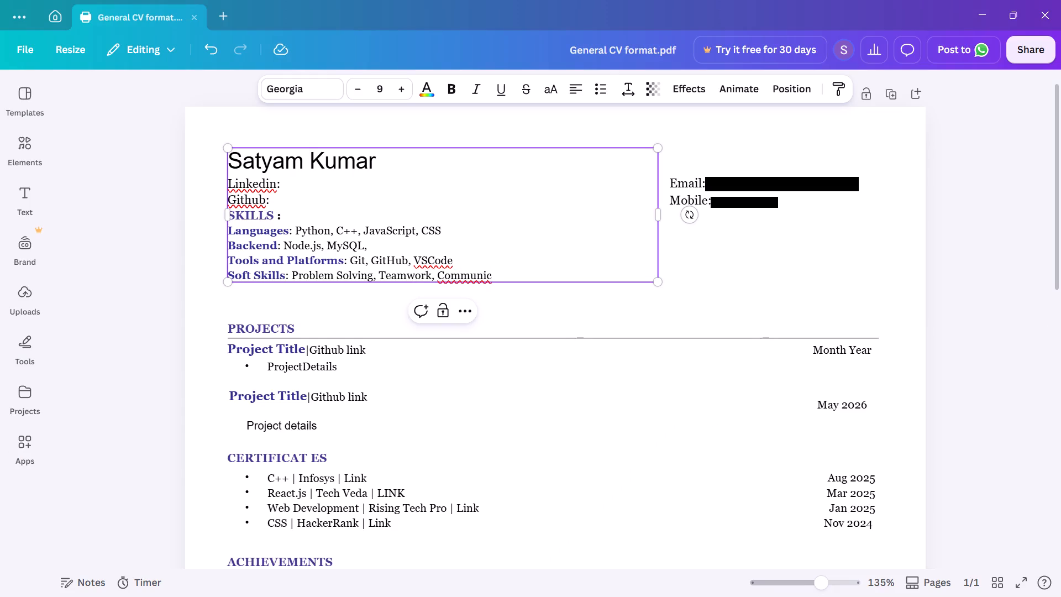
text(ation,)
key(space)
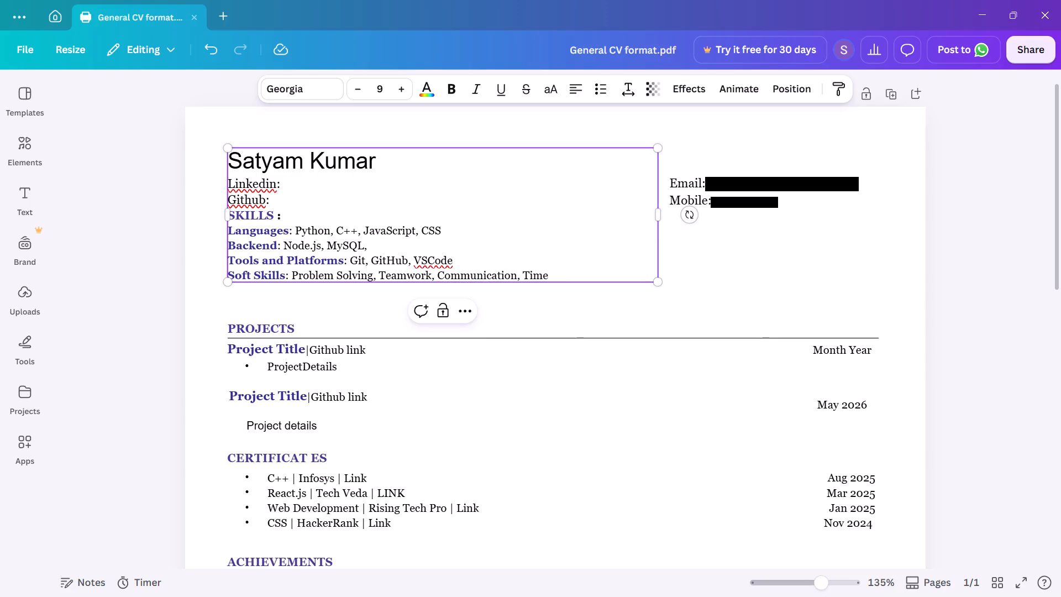
text(mana)
text(gemen)
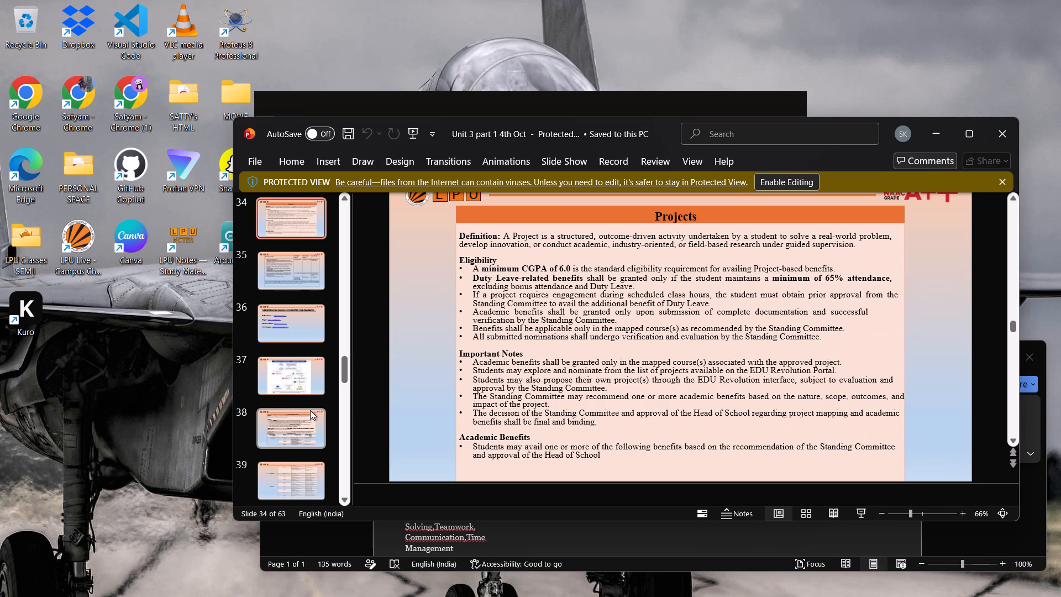
Switch to the Unit 3 part 1 4th Oct presentation in PowerPoint and examine the Projects rules and Types of Projects slides.
key(Down)
key(Up)
key(Right)
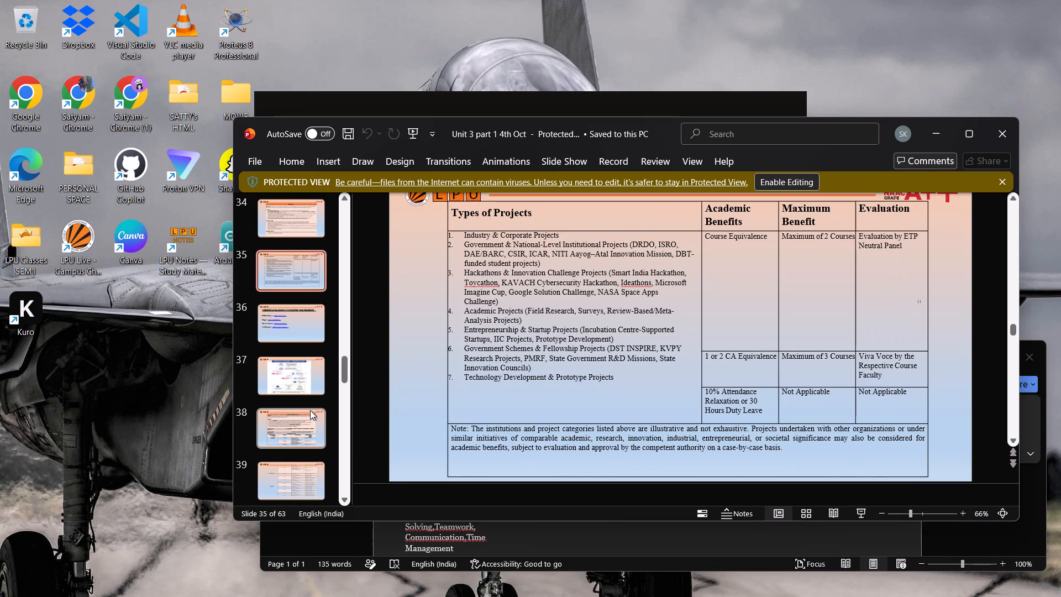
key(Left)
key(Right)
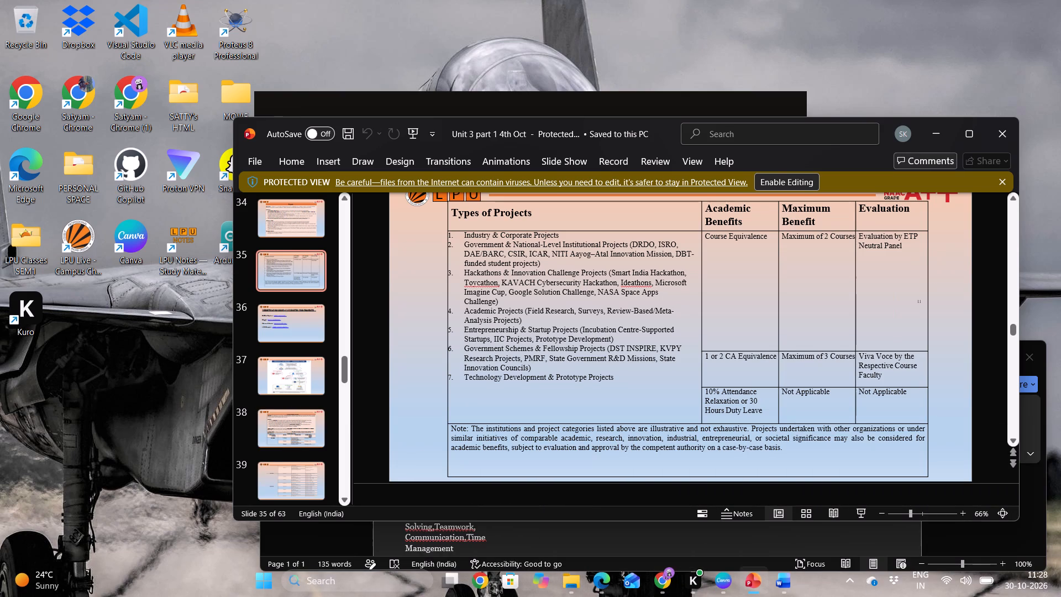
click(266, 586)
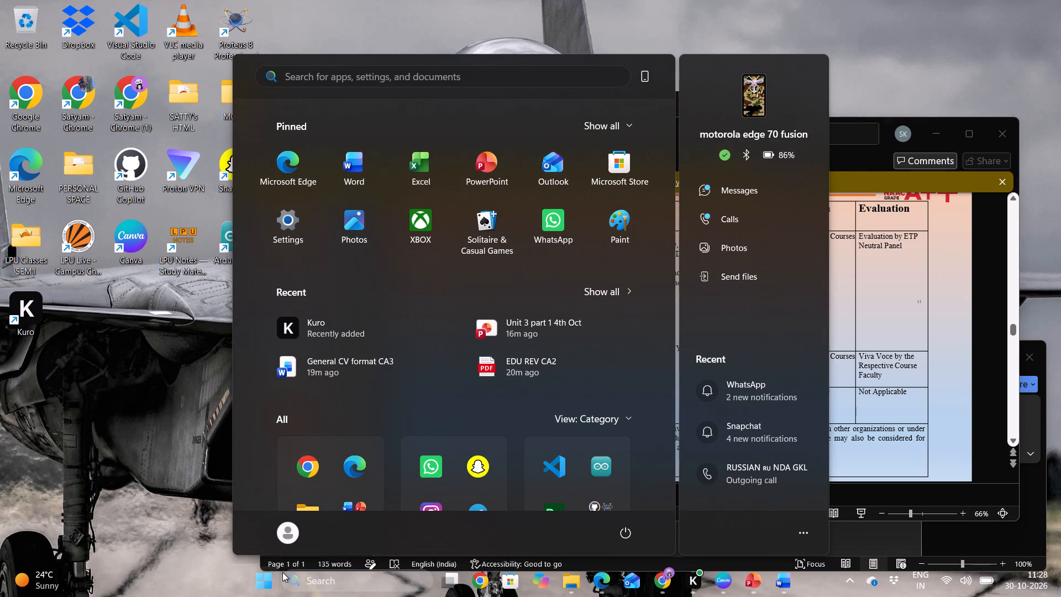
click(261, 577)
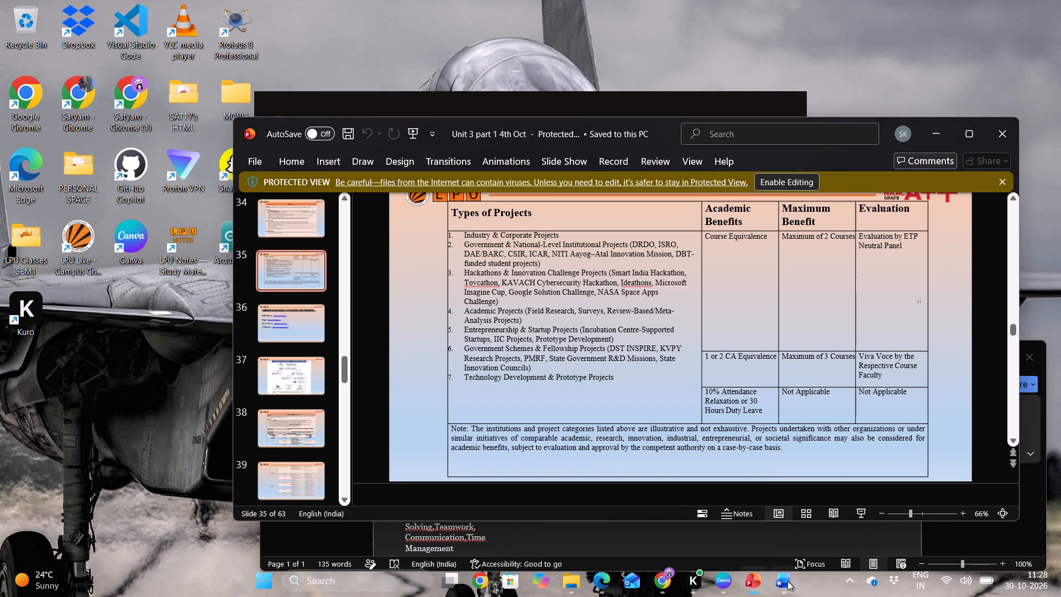
Switch to the General CV format CA3 document in Word, examine its Skills and Projects sections, and minimize it.
click(787, 581)
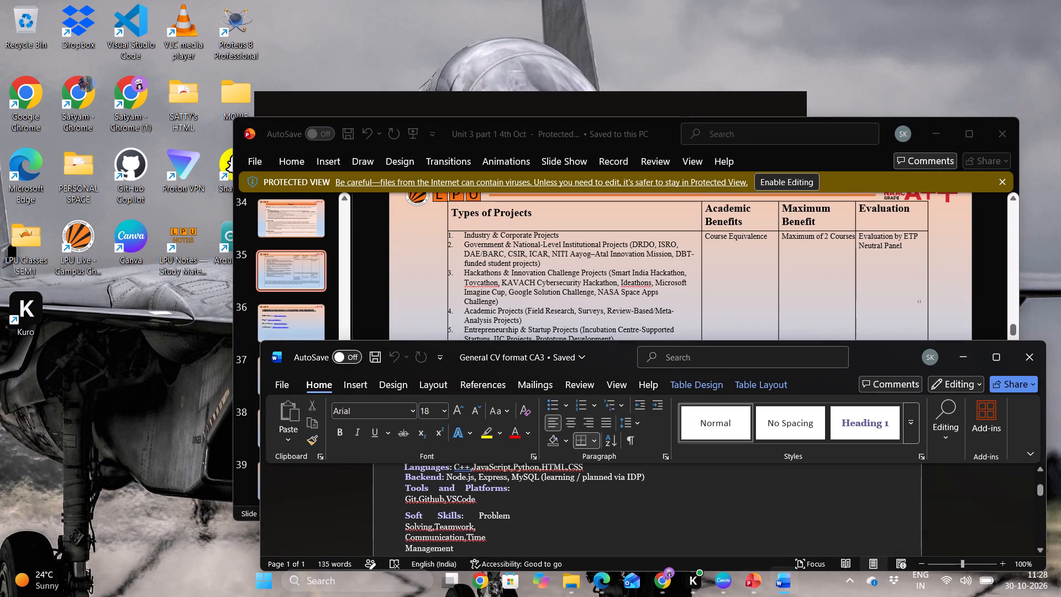
scroll(589, 523, right, 2)
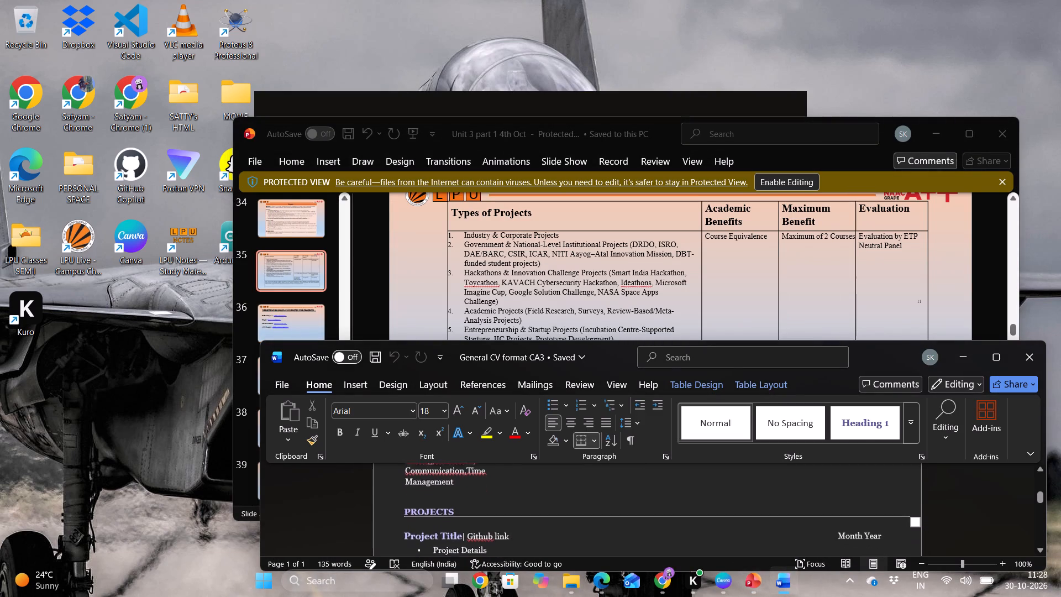
scroll(589, 523, right, 2)
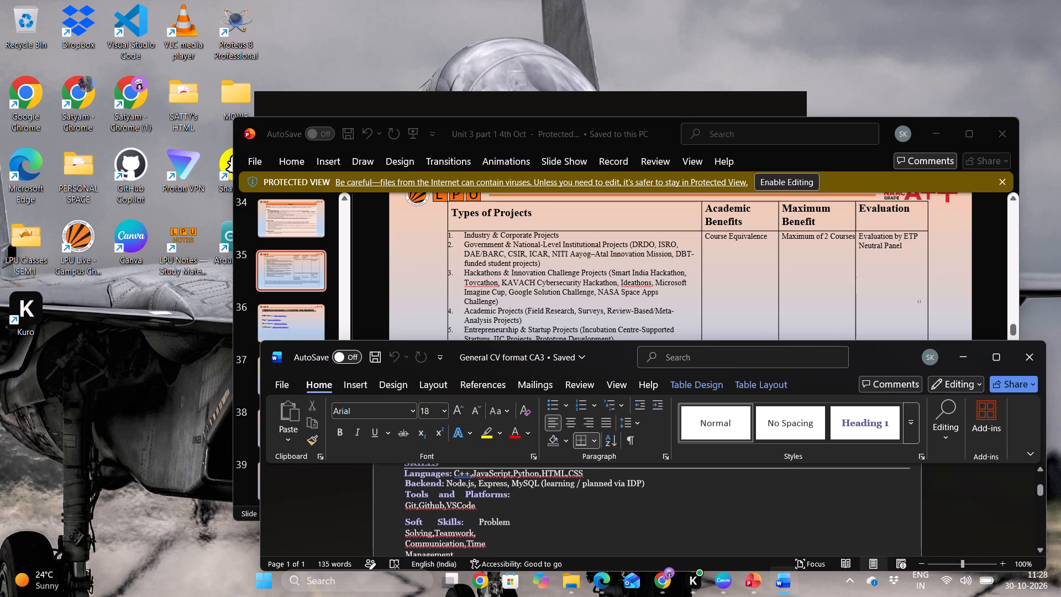
scroll(589, 523, right, 2)
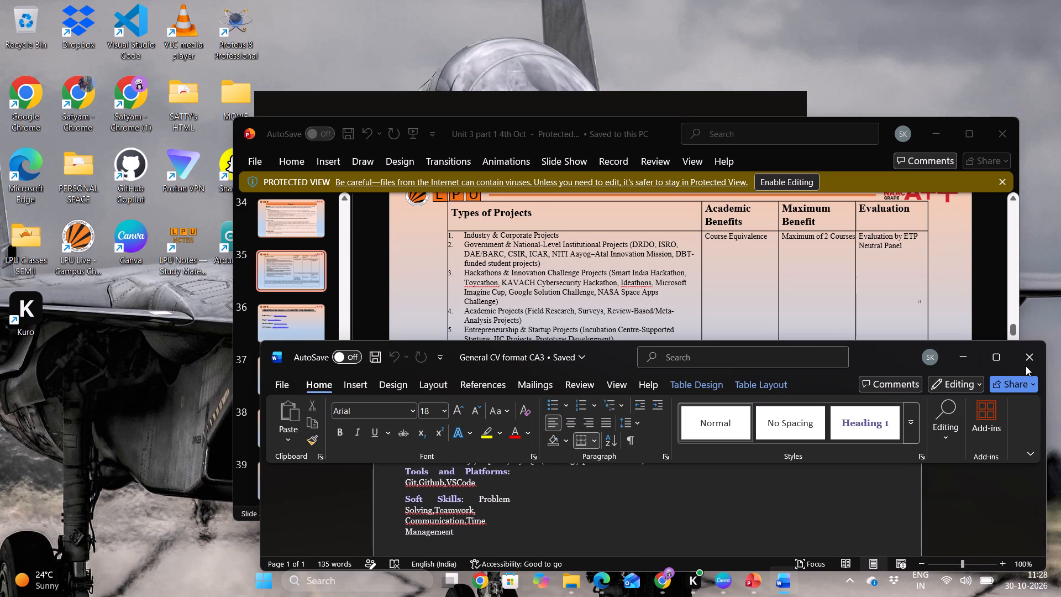
click(958, 365)
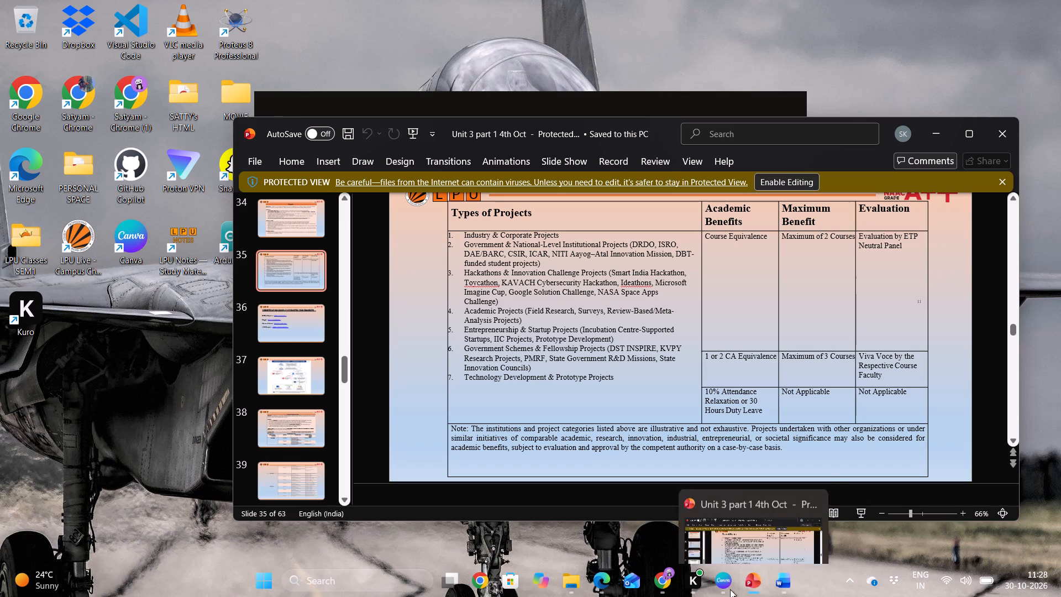
Switch to the CV in Canva, complete the word "management," on the Soft Skills line and add "Leadership".
click(718, 590)
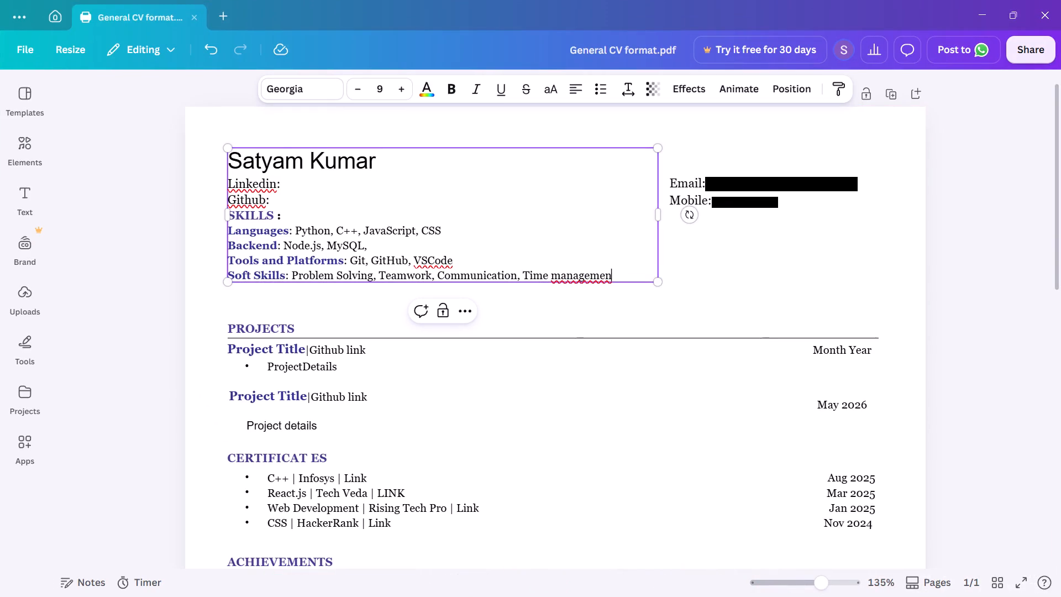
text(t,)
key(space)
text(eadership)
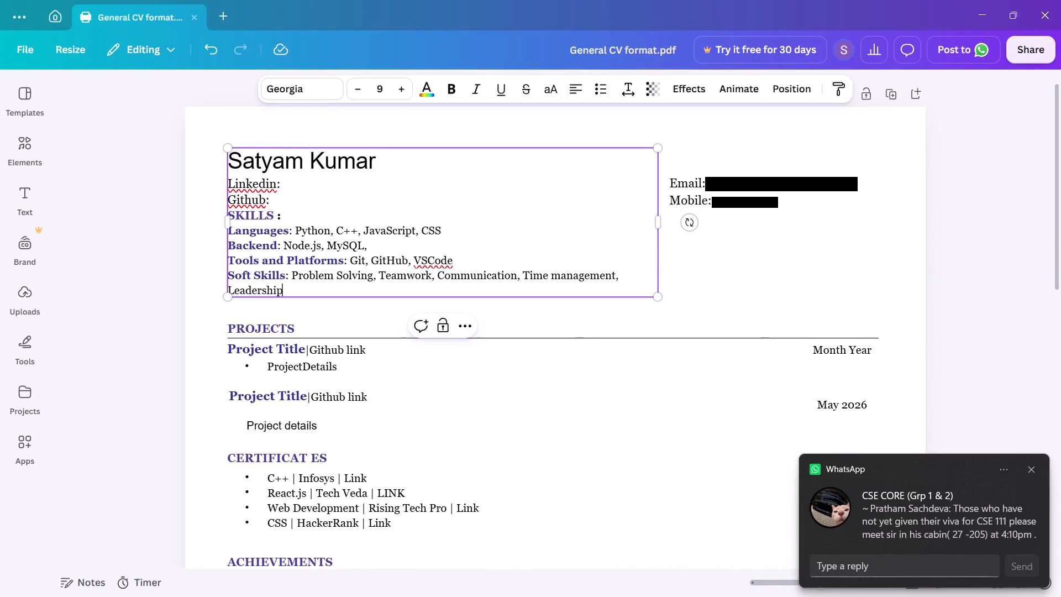
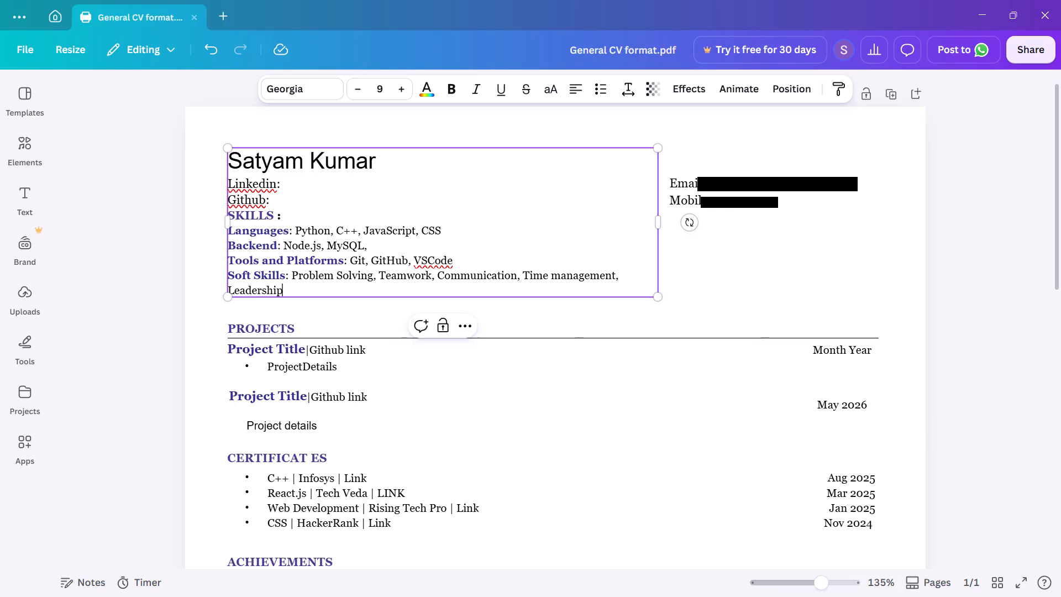
Open the options for adding text to the General CV page.
click(20, 203)
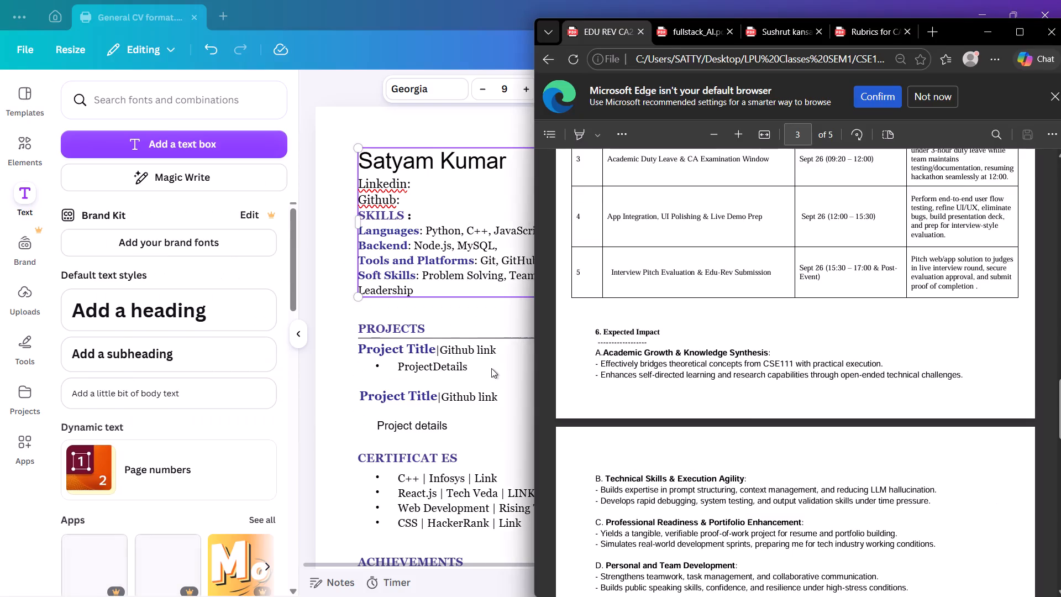
Close the Rubrics PDF among the documents open in Microsoft Edge.
scroll(748, 418, down, 1)
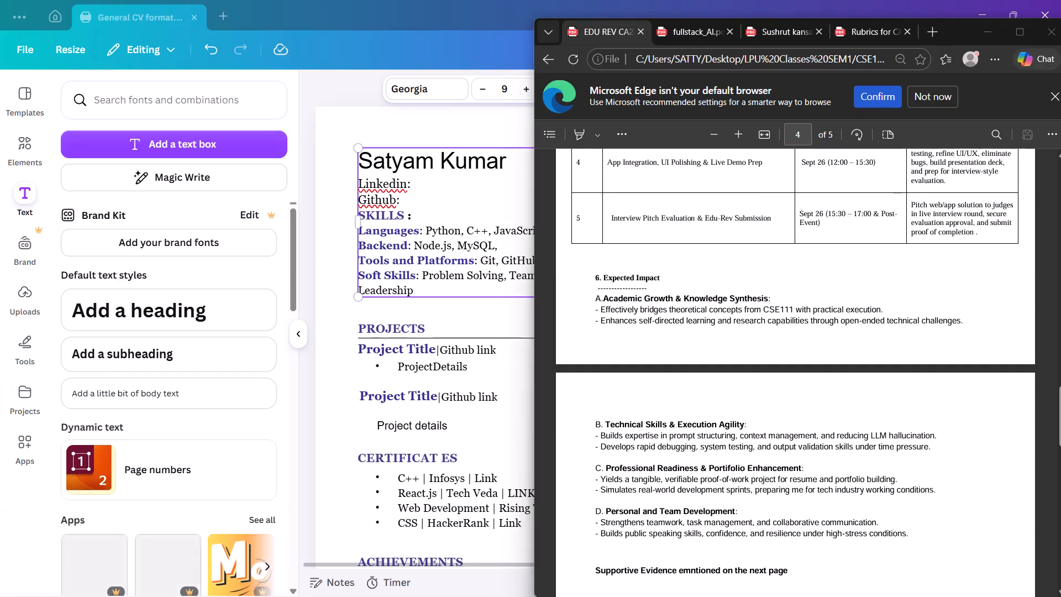
click(909, 33)
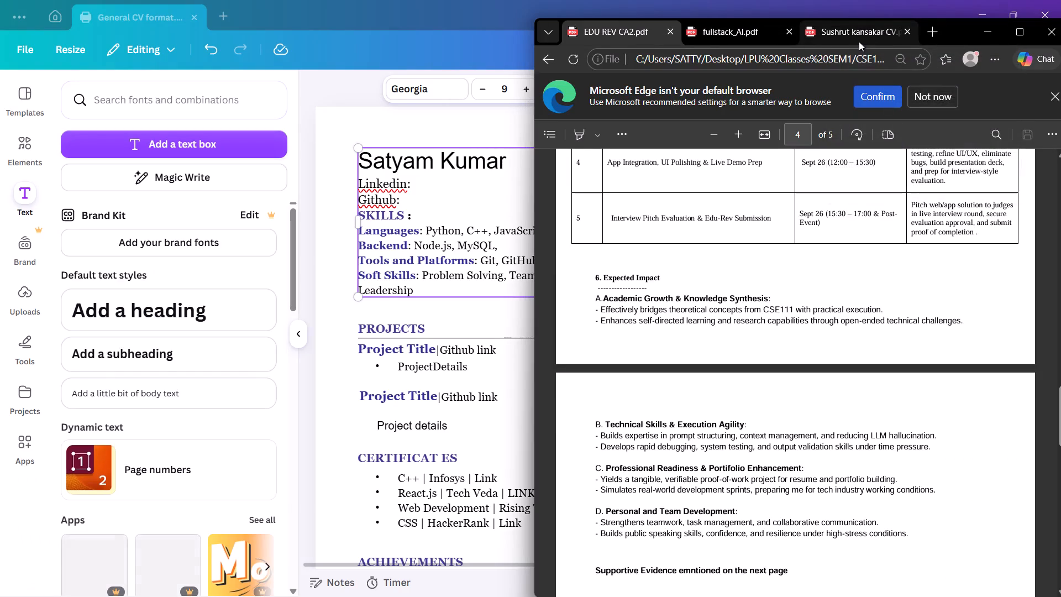
Examine the technical and core skills sections in fullstack_AI.pdf and the software engineer's sample CV.
key(ctrl+Tab)
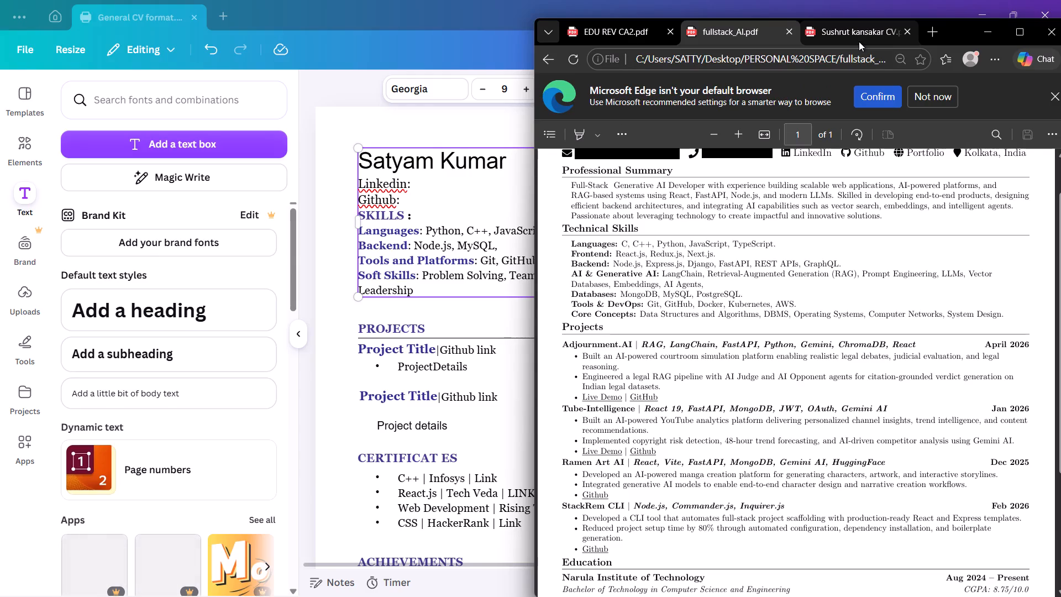
click(985, 31)
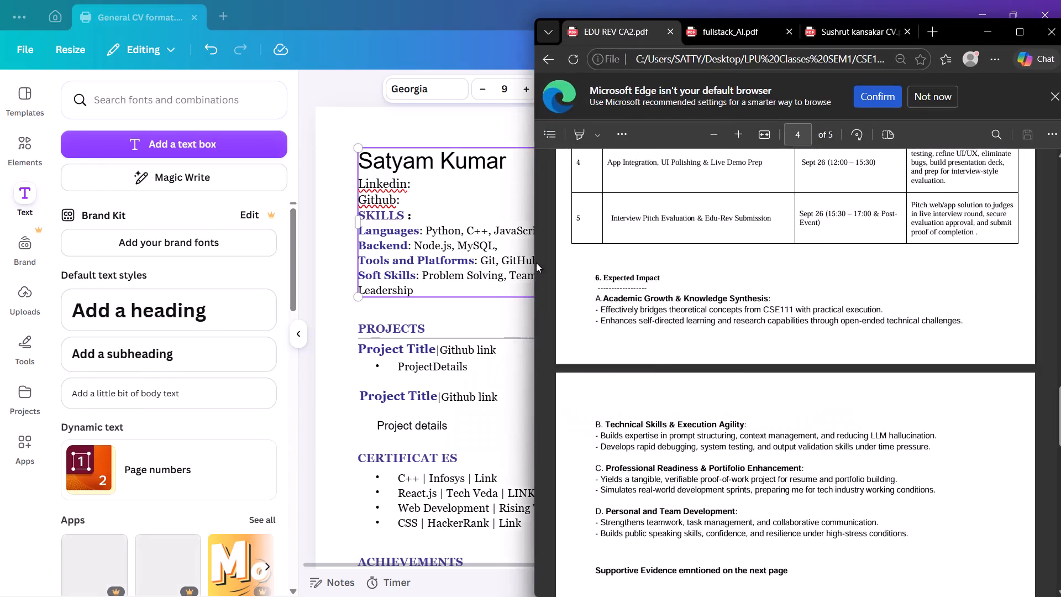
key(ctrl+Tab)
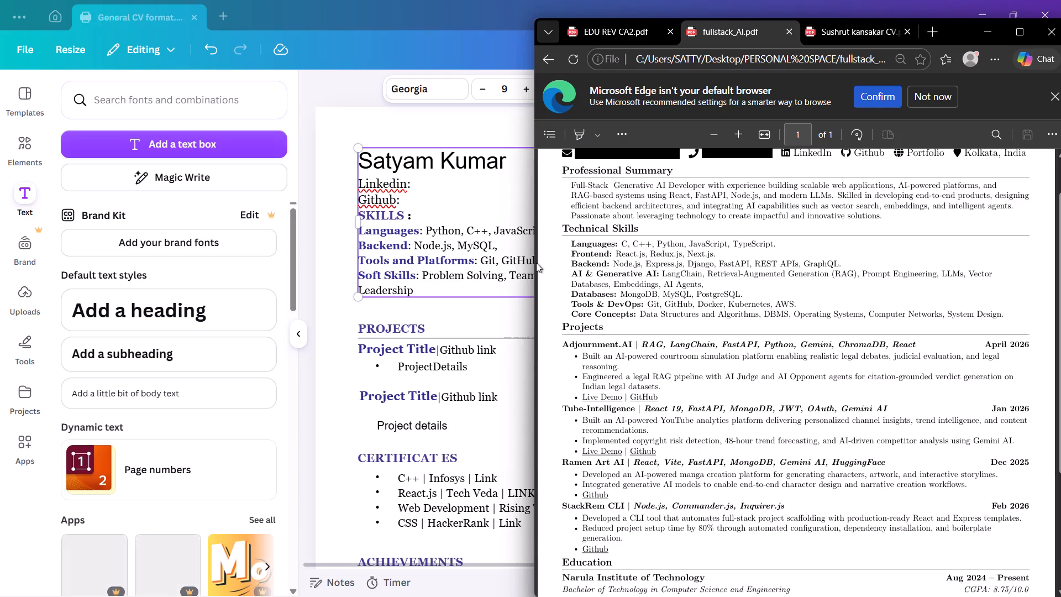
key(ctrl+Tab)
scroll(536, 263, down, 1)
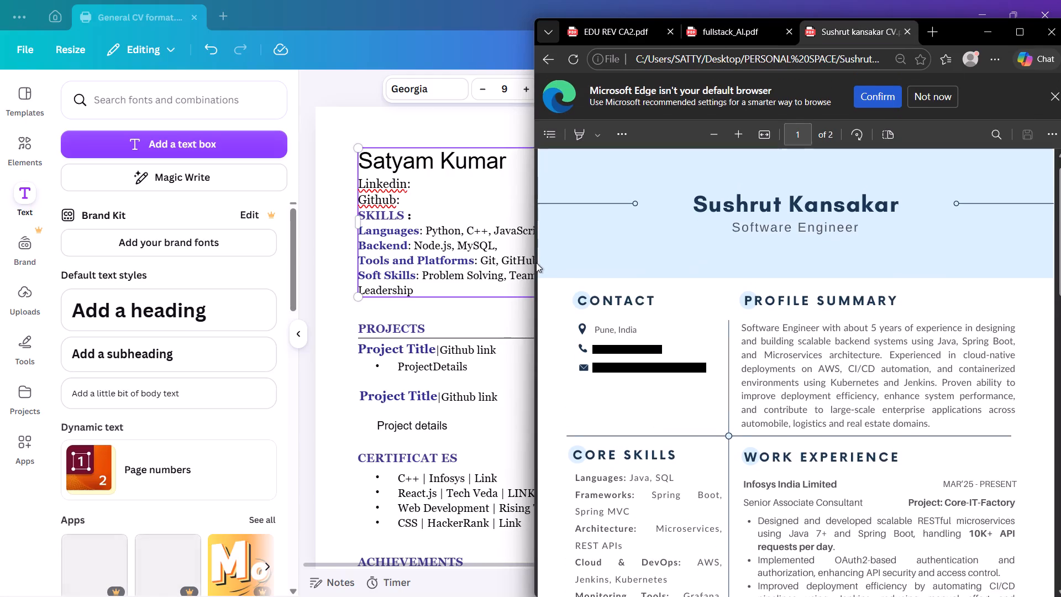
scroll(536, 263, down, 3)
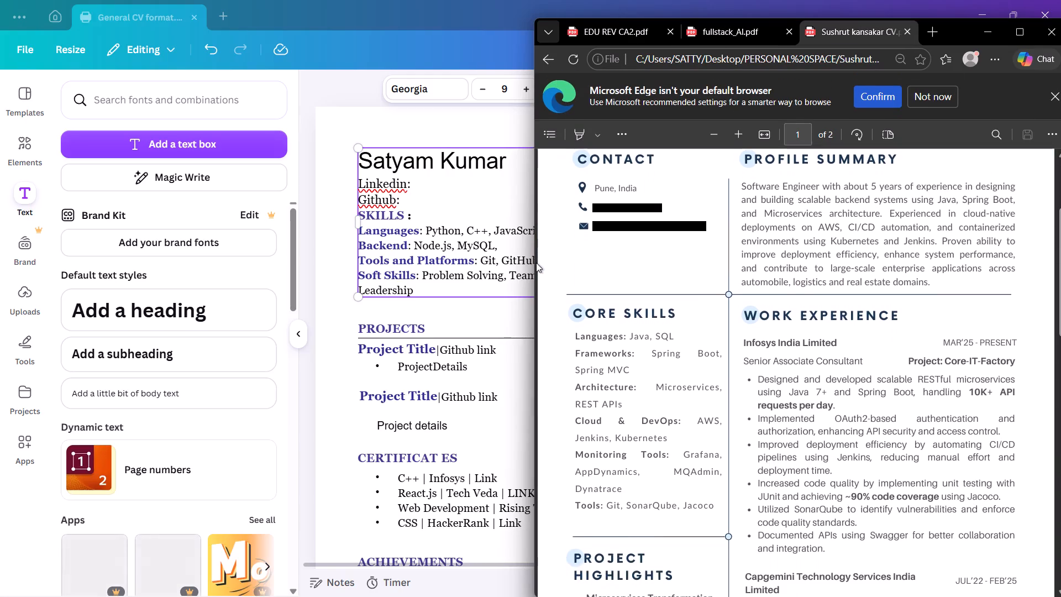
scroll(536, 263, down, 1)
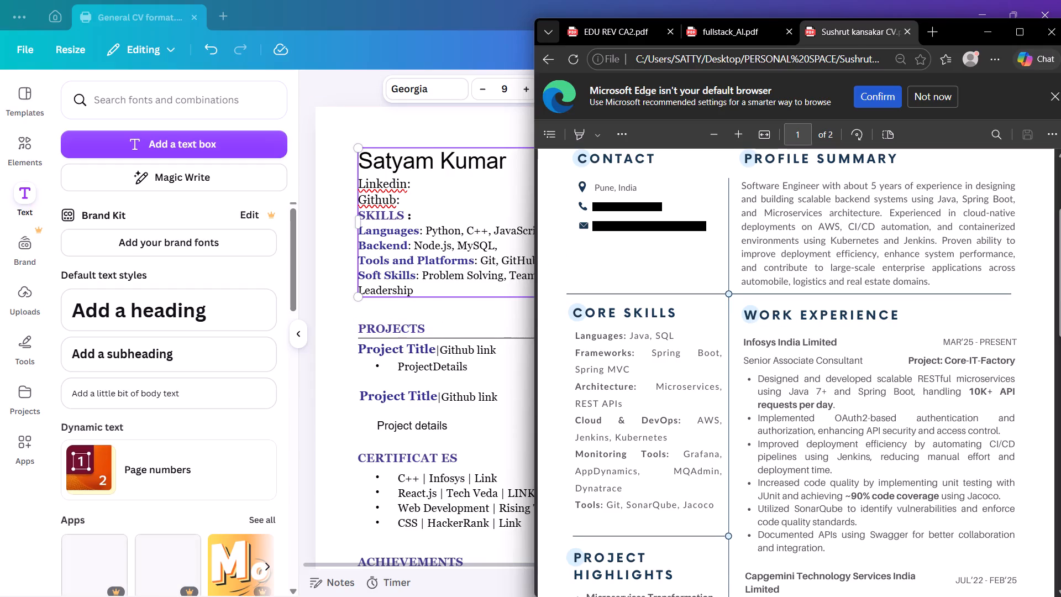
In the Canva CV, replace "VSCode" on the Tools and Platforms line with "AWS, kebernets".
click(502, 258)
key(Right)
key(Right)
key(Right)
key(Right)
key(Right)
key(Right)
key(Right)
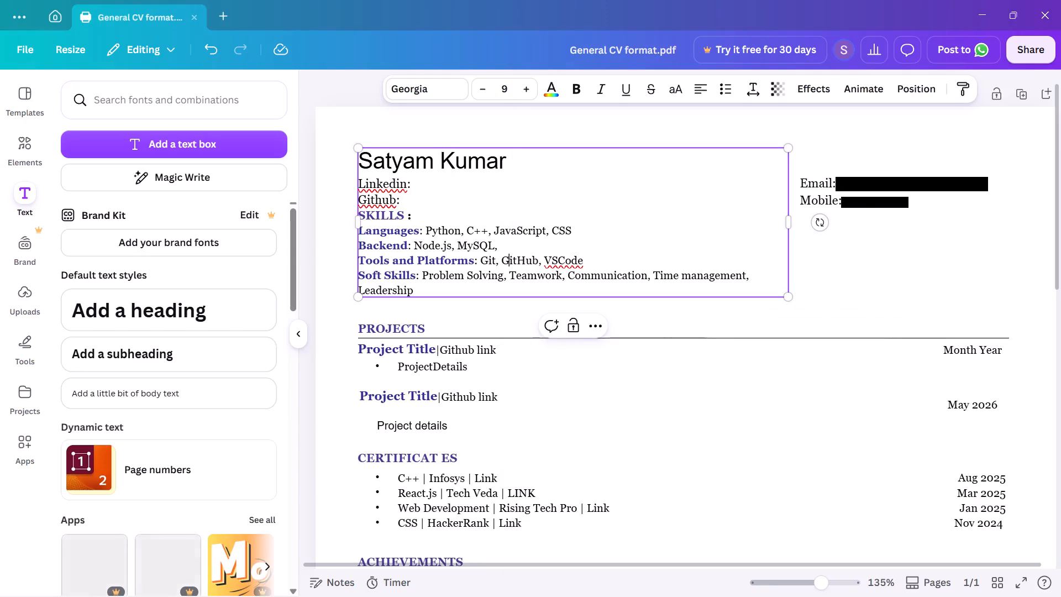
key(Right)
key(Right)
key(Right)
key(Right)
key(Right)
key(Right)
key(Right)
key(Right)
key(Right)
key(BackSpace)
key(BackSpace)
key(BackSpace)
key(BackSpace)
key(BackSpace)
key(BackSpace)
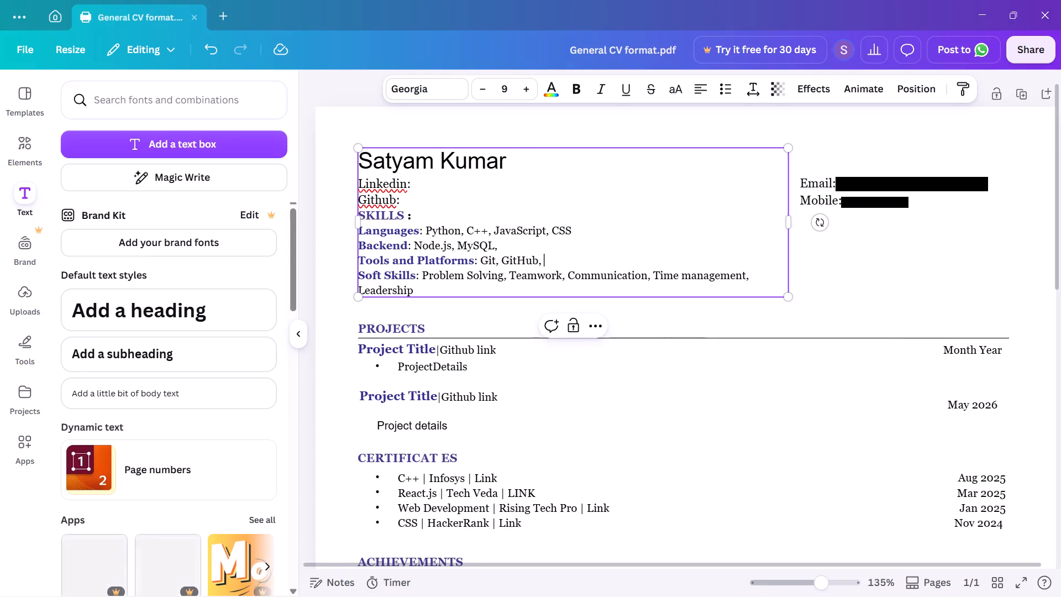
text(AWS,)
key(space)
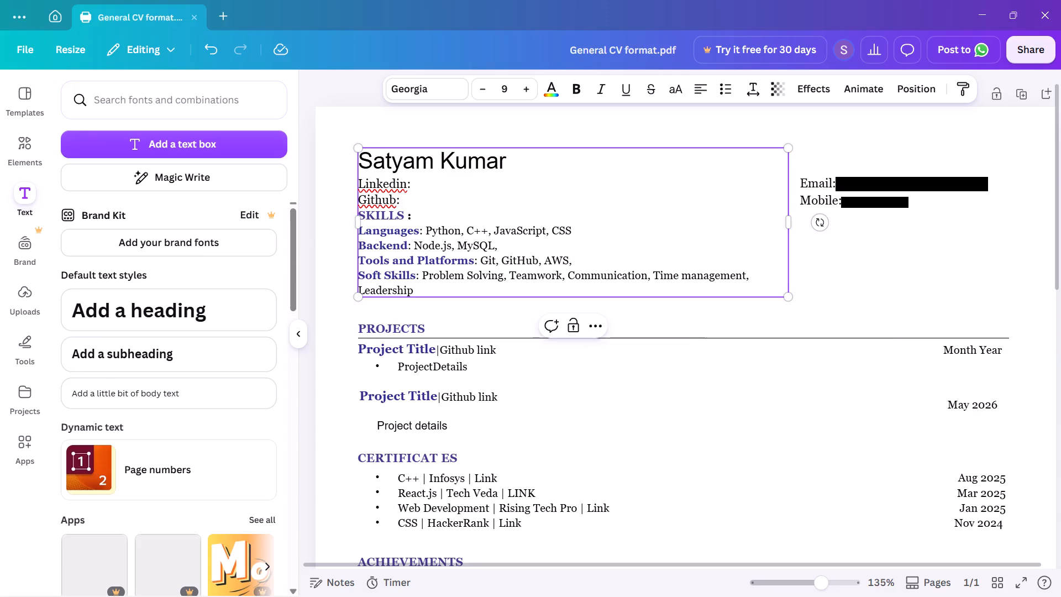
text(bernets)
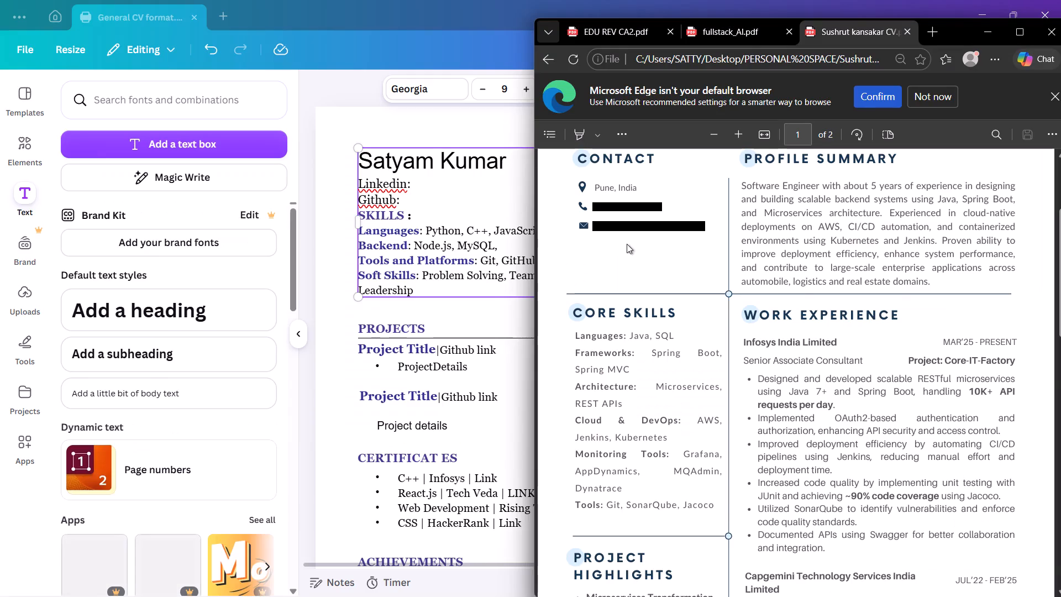
Examine the project highlights and certifications in the software engineer's sample CV alongside the sections of the Canva CV.
scroll(627, 244, down, 5)
scroll(465, 311, down, 6)
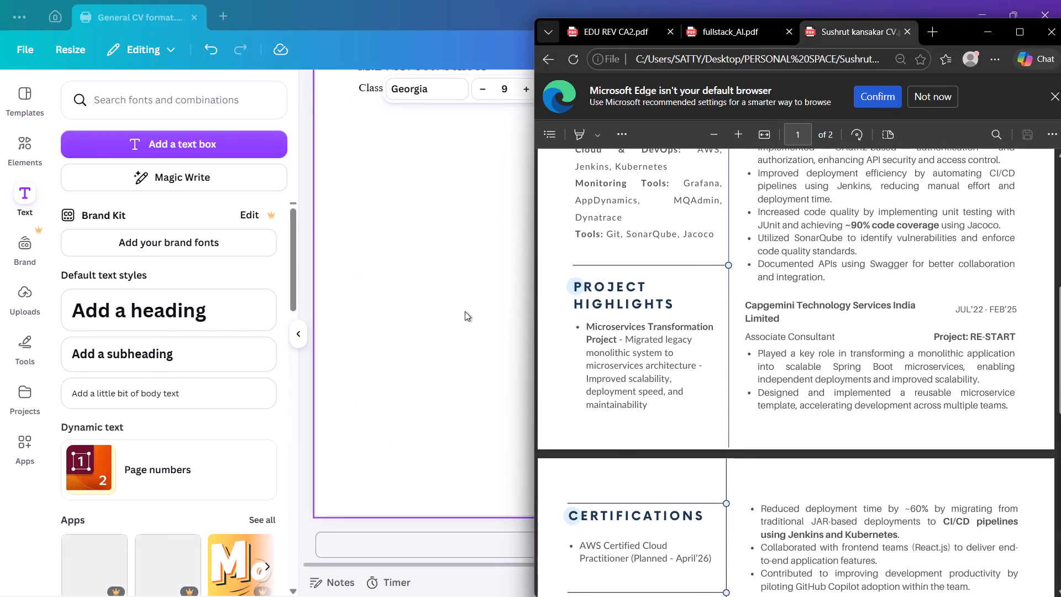
scroll(655, 371, up, 1)
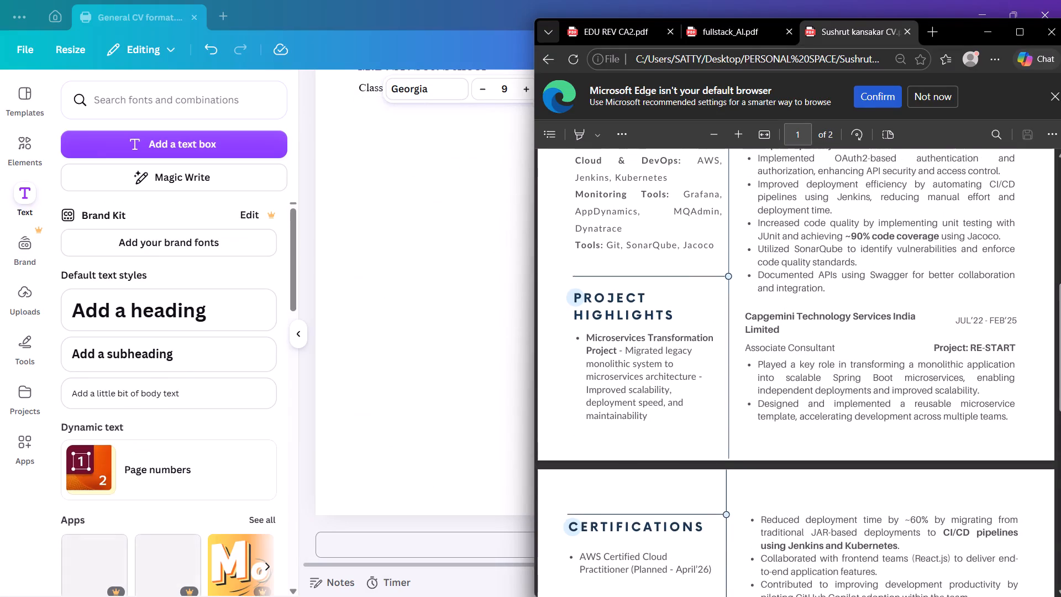
scroll(655, 371, up, 3)
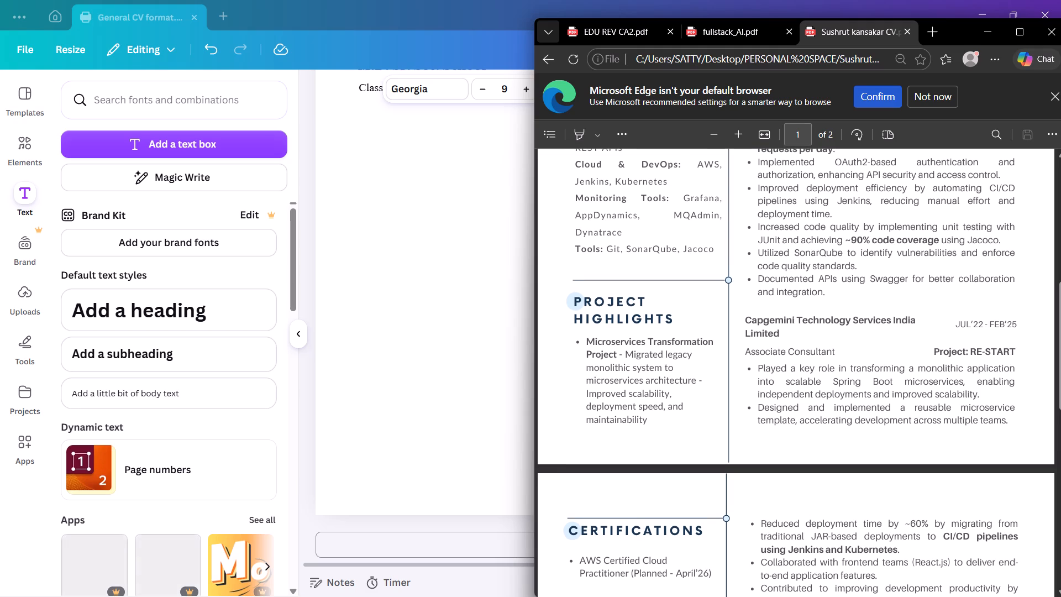
scroll(655, 371, up, 1)
scroll(463, 378, up, 2)
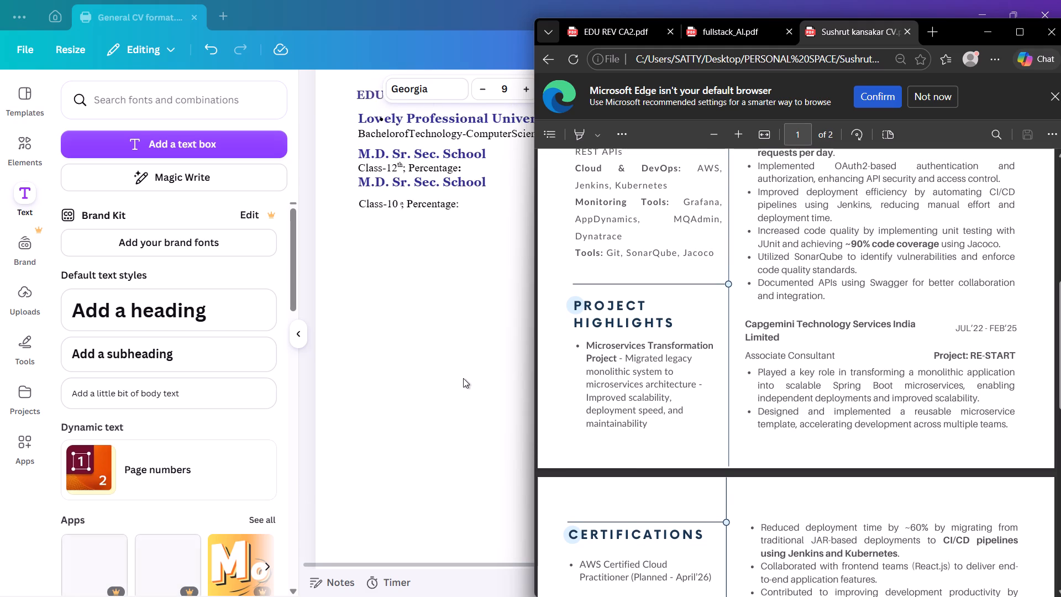
scroll(463, 378, up, 4)
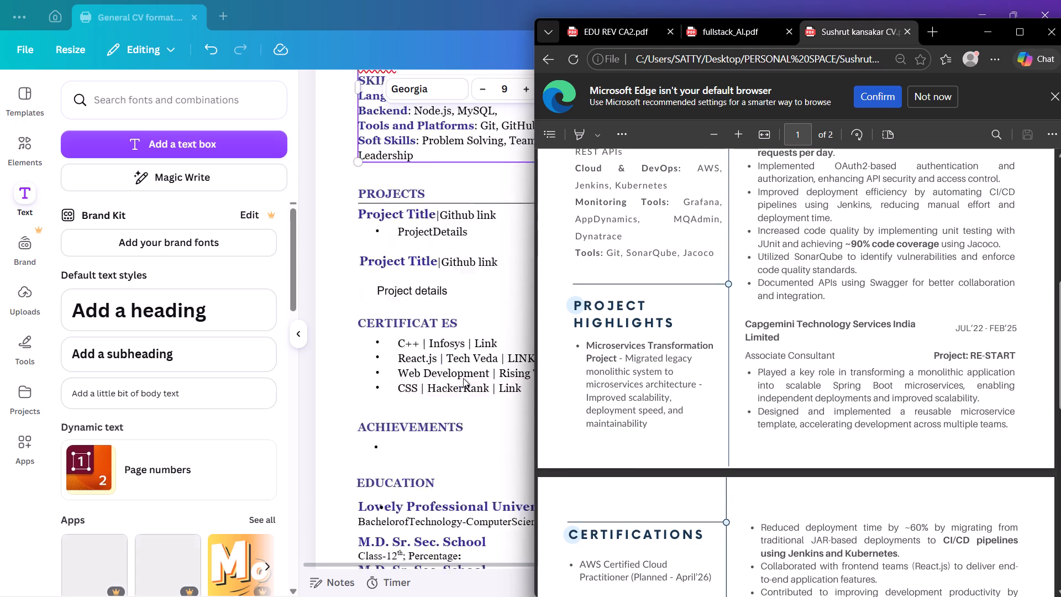
scroll(463, 378, up, 2)
scroll(453, 224, left, 1)
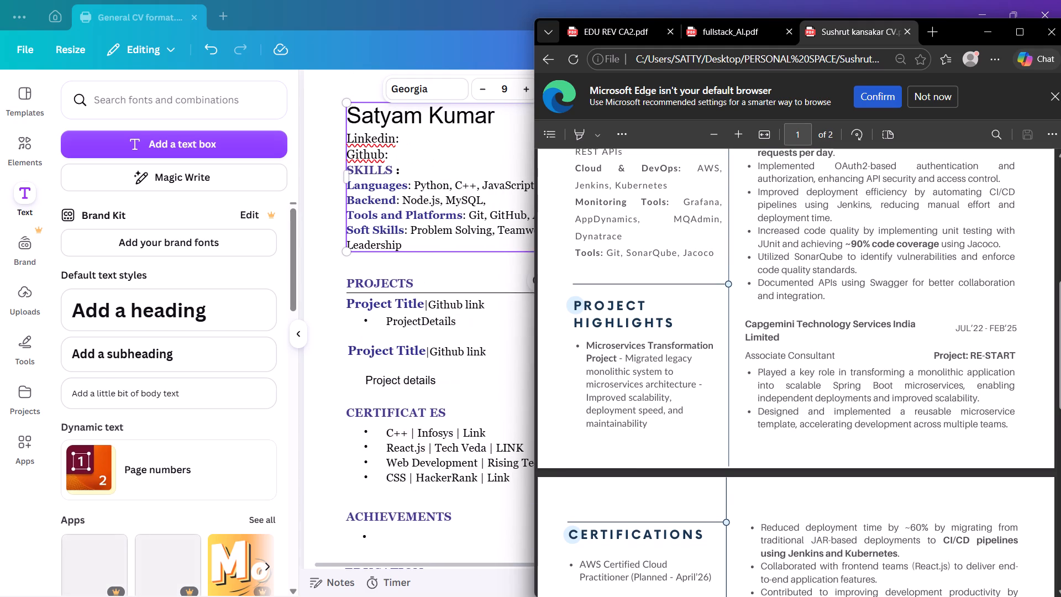
scroll(453, 224, left, 1)
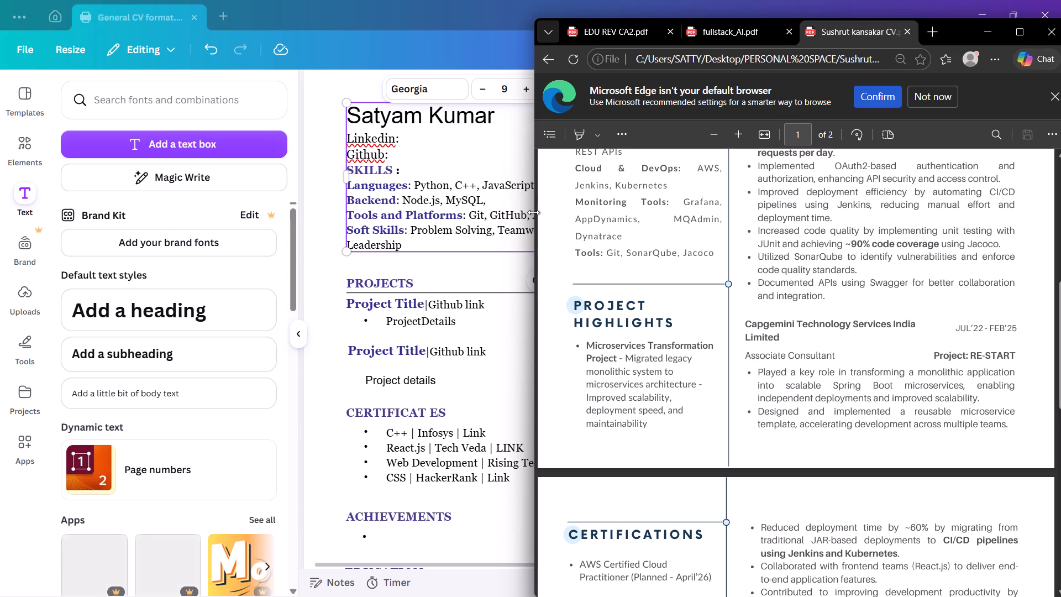
Narrow the Edge window with the sample CV so it covers less of the screen.
drag(530, 212, 583, 201)
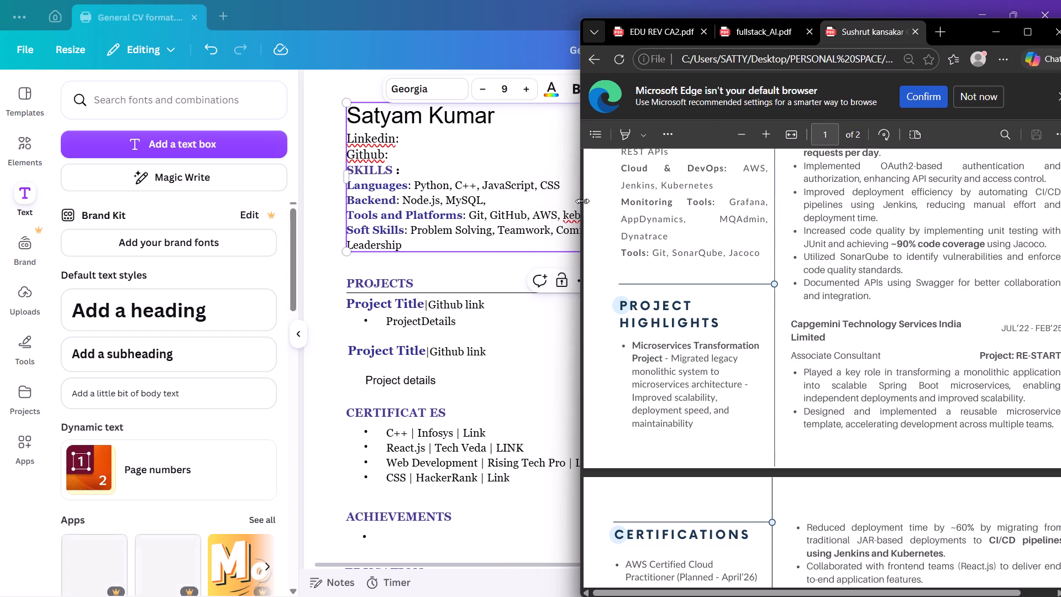
drag(583, 201, 481, 237)
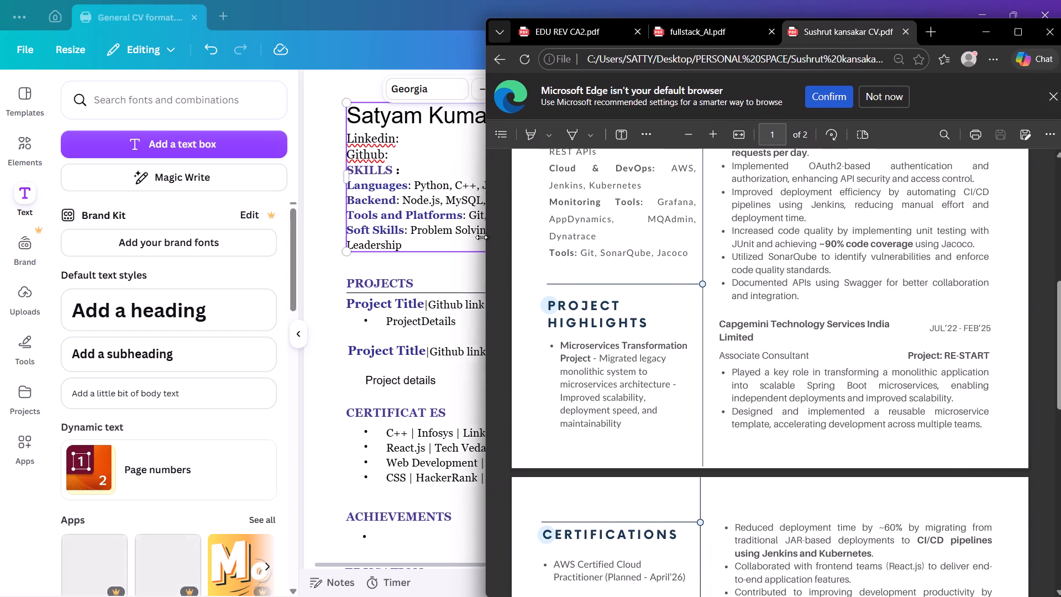
drag(481, 237, 591, 227)
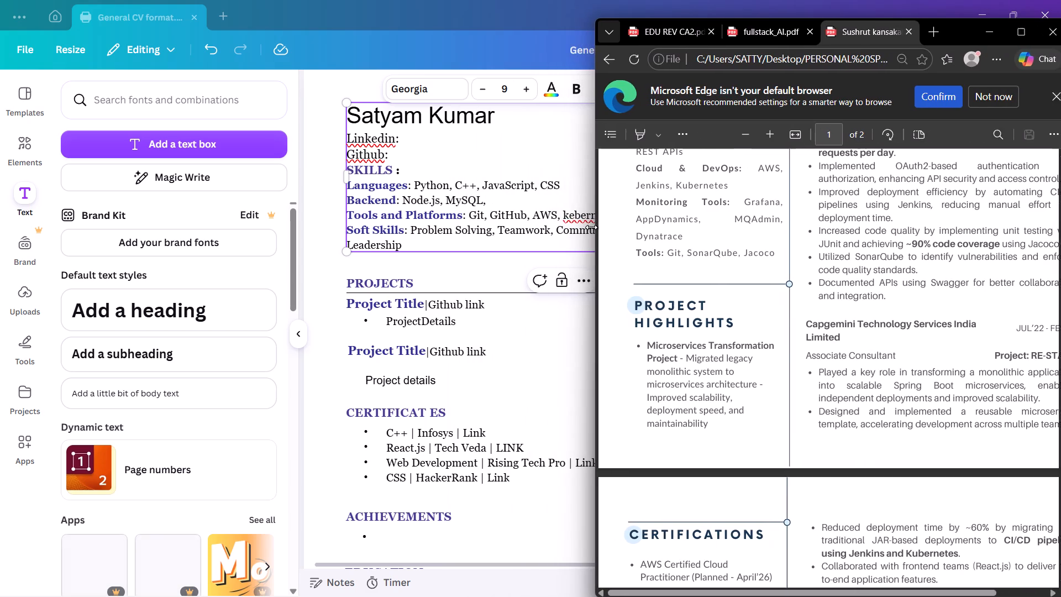
drag(591, 227, 351, 244)
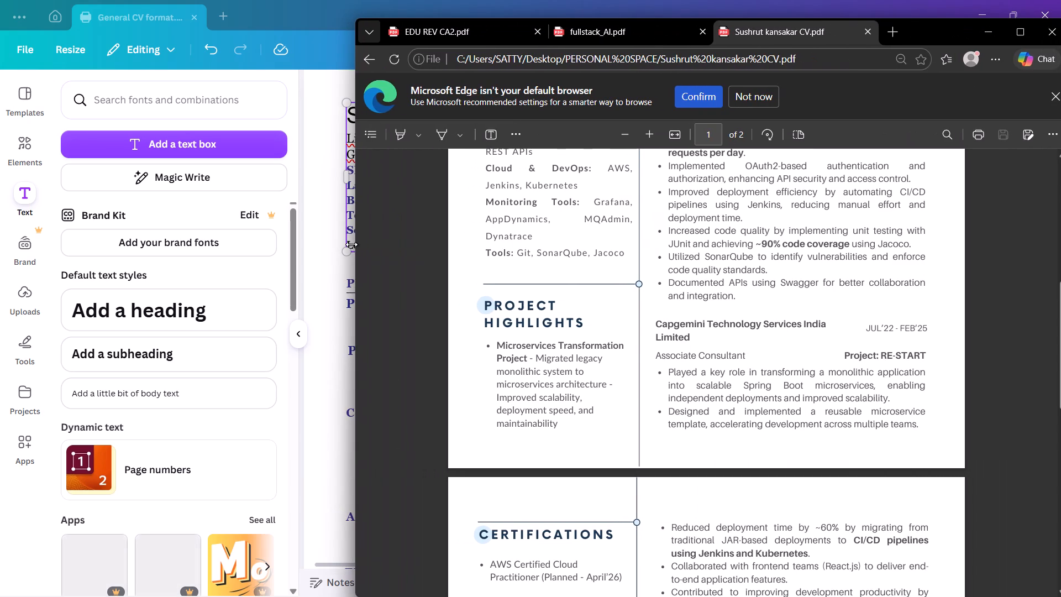
drag(351, 244, 806, 197)
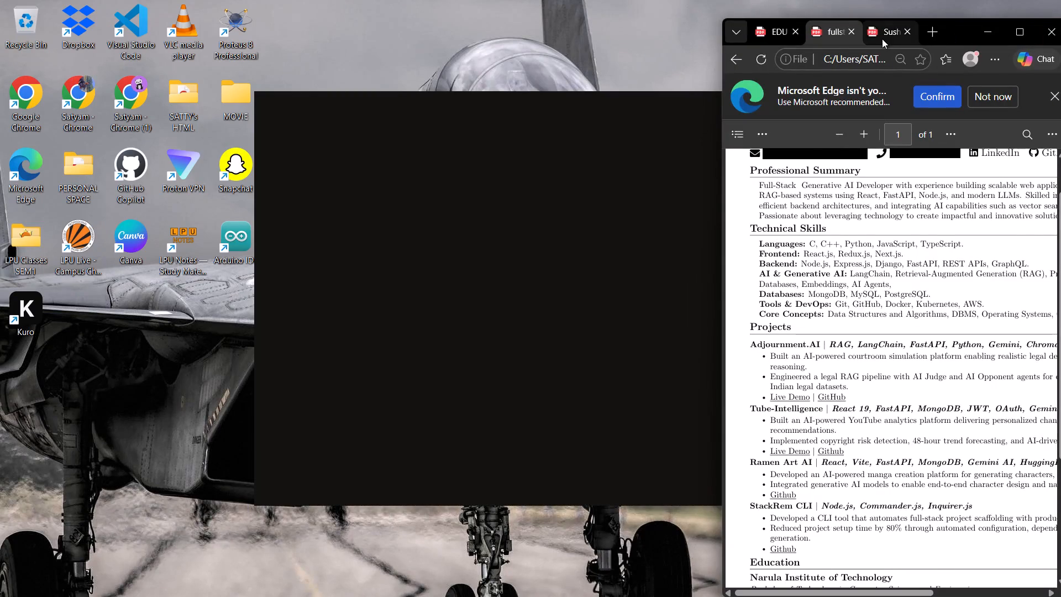
Switch through the open PDFs to EDU REV CA2.pdf and view its Expected Impact section.
click(882, 39)
click(769, 38)
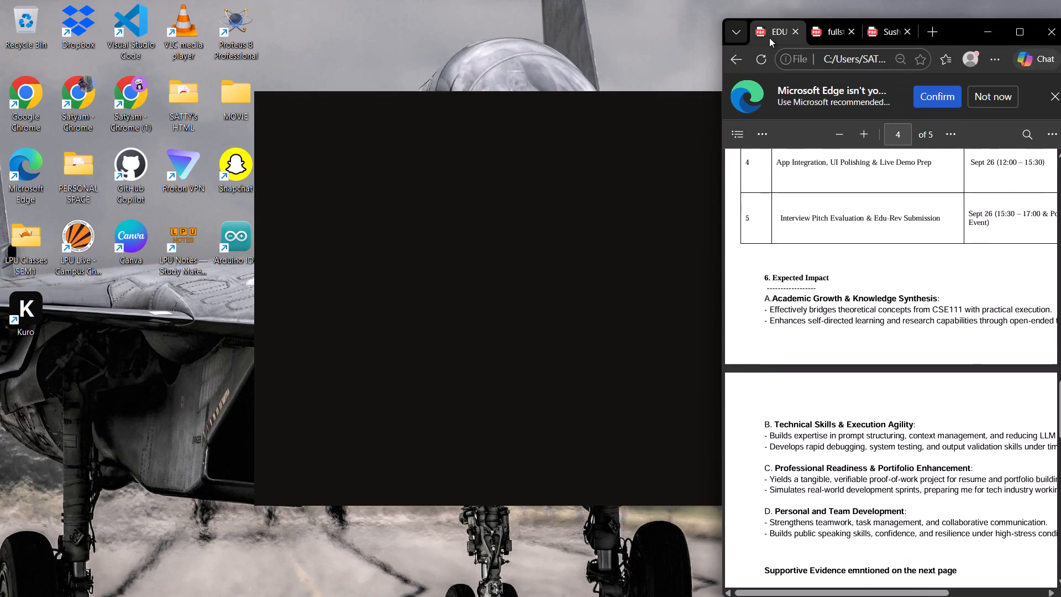